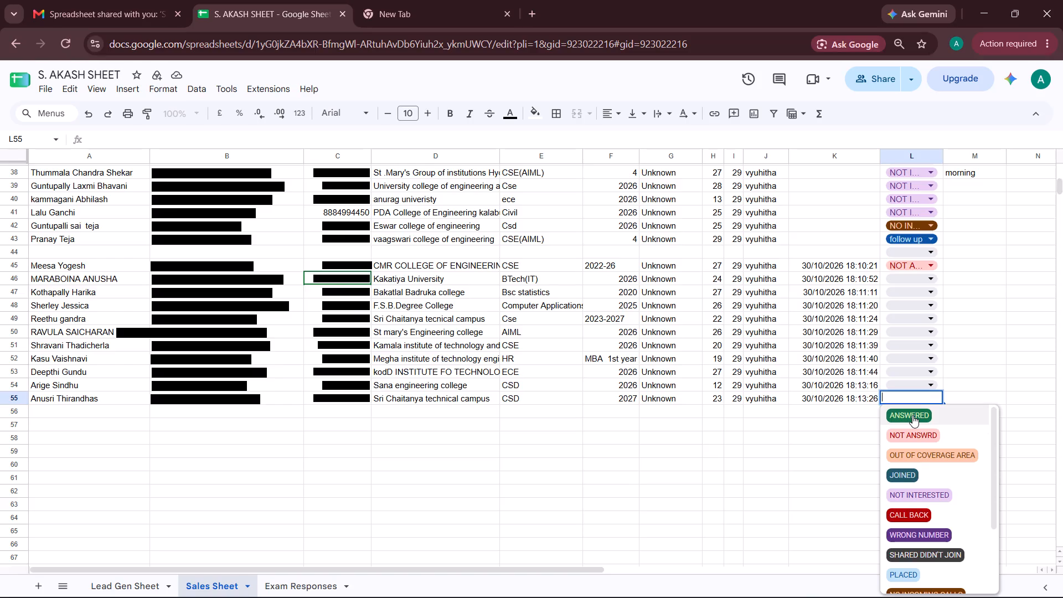
Set the call status of the lead in row 55 (cell L55) to follow up.
{"action": "scroll", "coordinate": [914, 509], "scroll_direction": "down", "scroll_amount": 2}
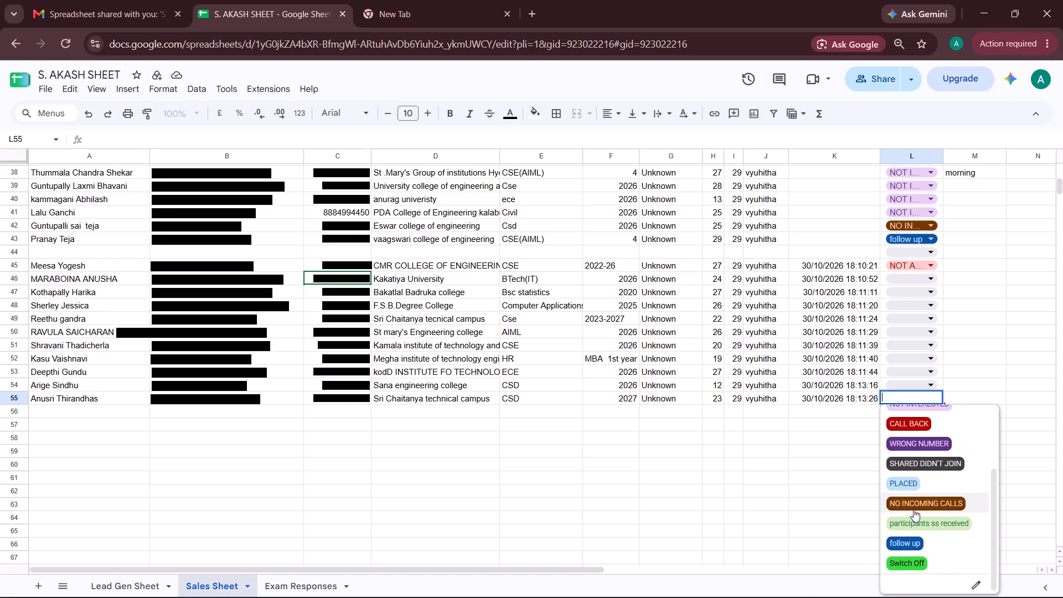
{"action": "left_click", "coordinate": [901, 543]}
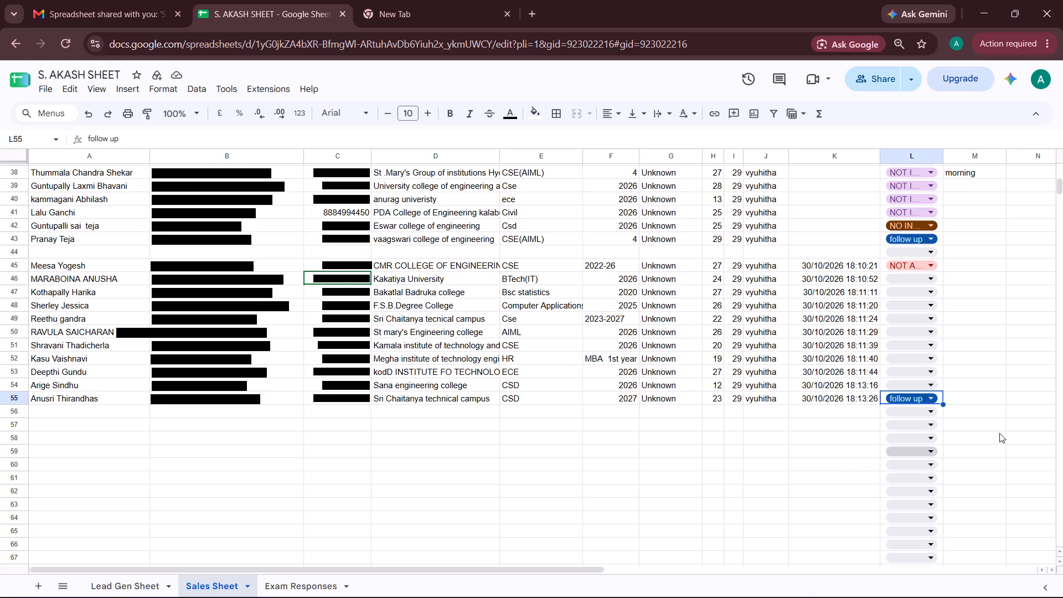
Select the empty note cell M55 beside the status of the lead in row 55.
{"action": "left_click", "coordinate": [964, 398]}
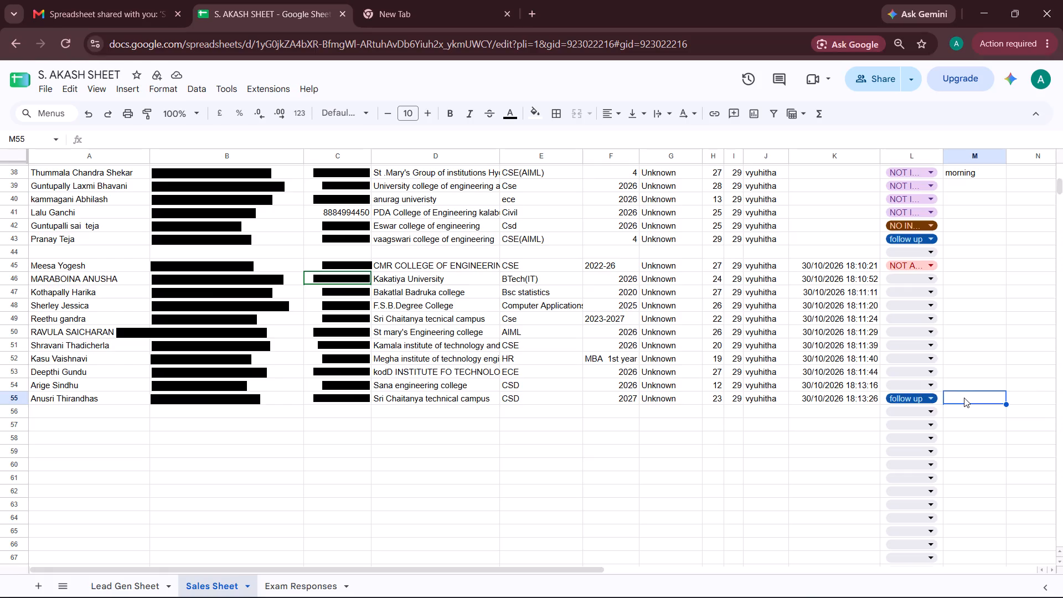
{"action": "left_click", "coordinate": [964, 398]}
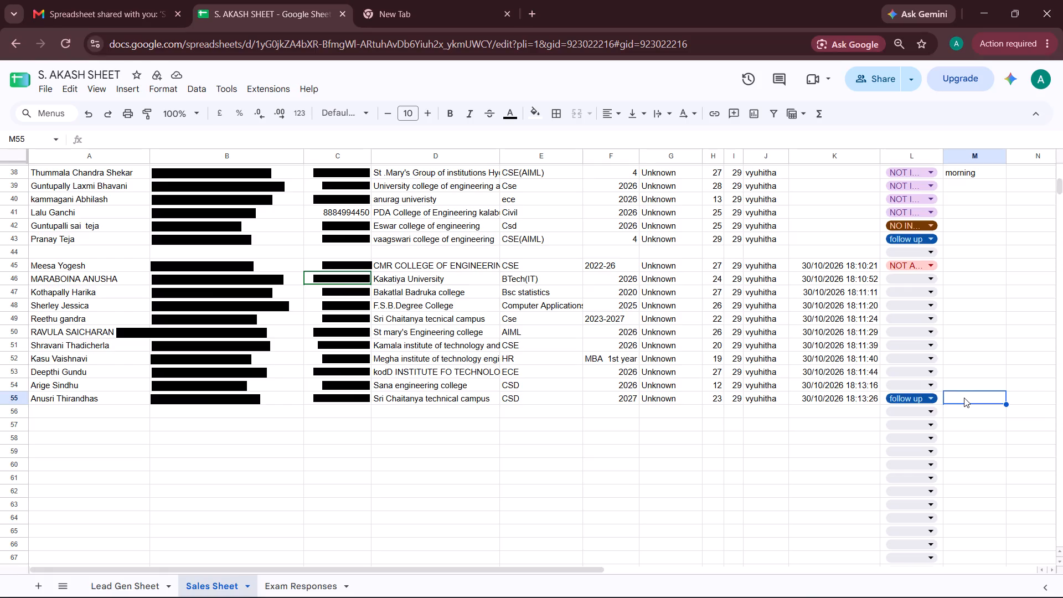
Enter the note "evening" in cell M55 for the follow-up lead in row 55.
{"action": "left_click", "coordinate": [957, 395]}
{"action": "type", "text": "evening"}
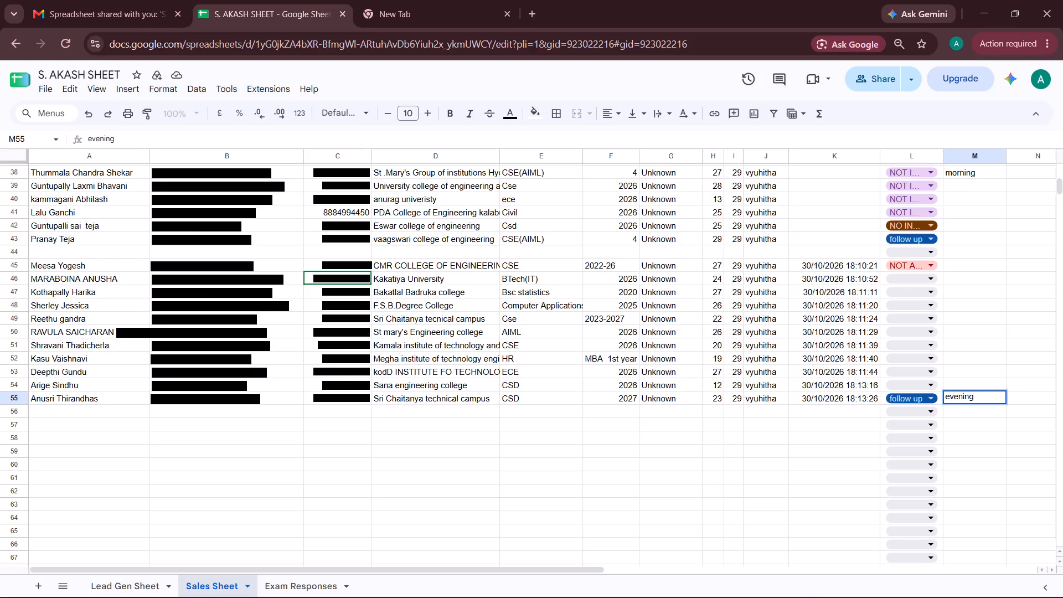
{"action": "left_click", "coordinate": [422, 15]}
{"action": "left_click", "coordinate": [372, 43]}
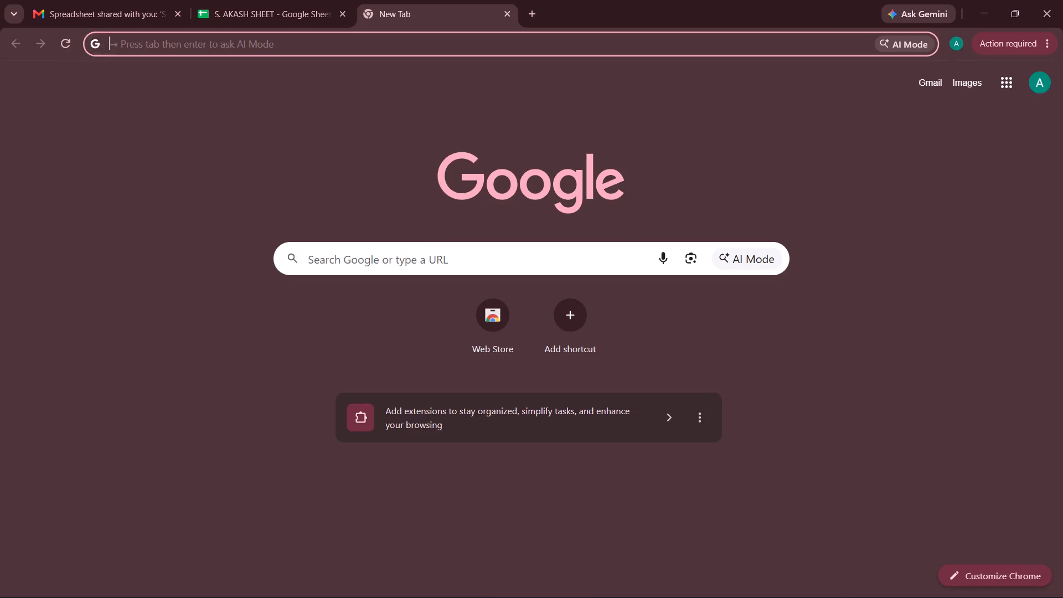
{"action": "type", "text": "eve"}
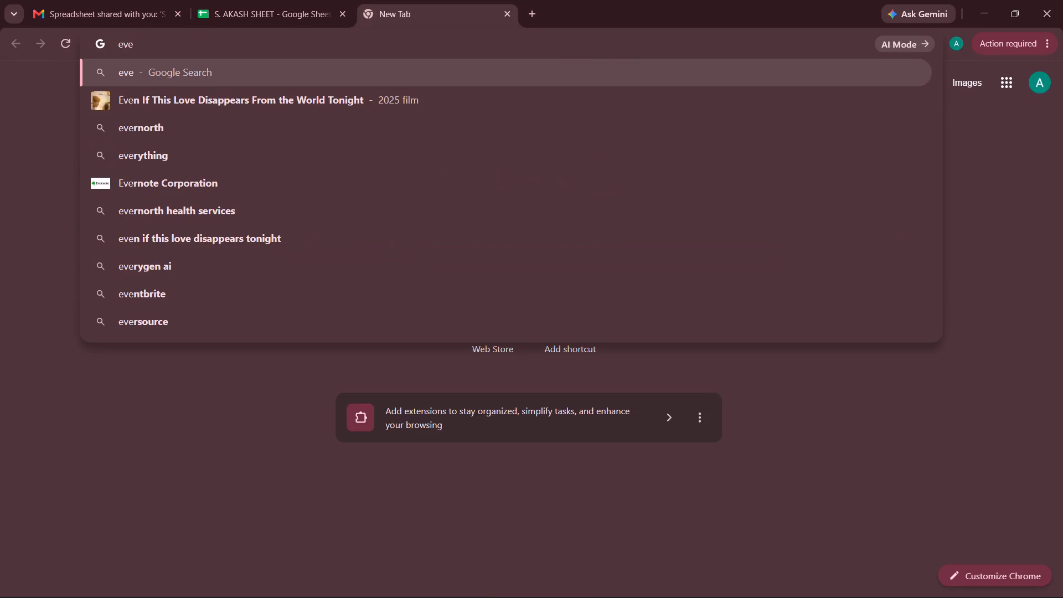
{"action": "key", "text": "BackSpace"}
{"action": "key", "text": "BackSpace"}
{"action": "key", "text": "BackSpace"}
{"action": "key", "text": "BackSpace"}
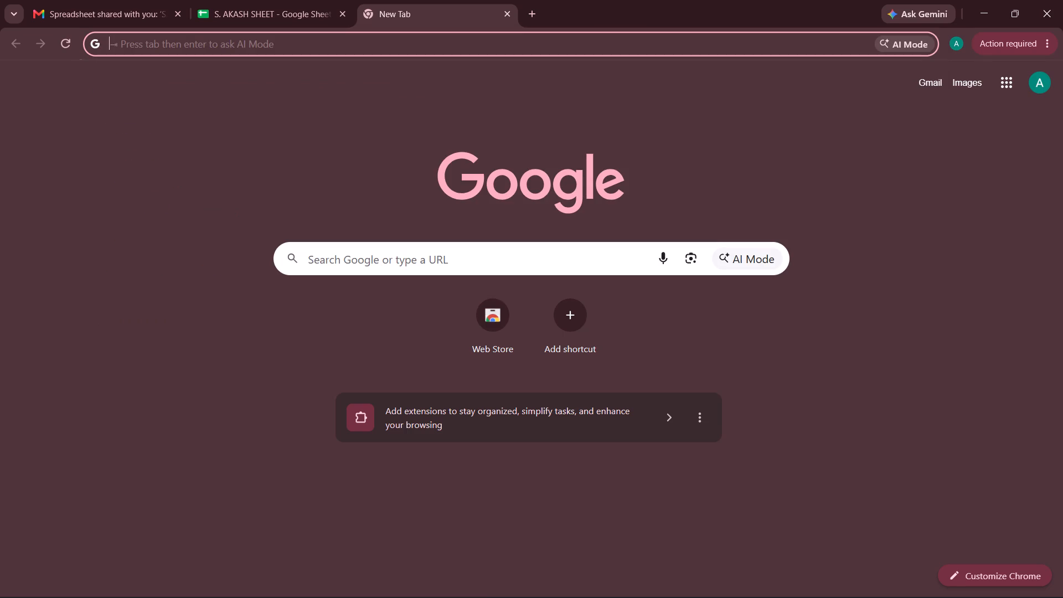
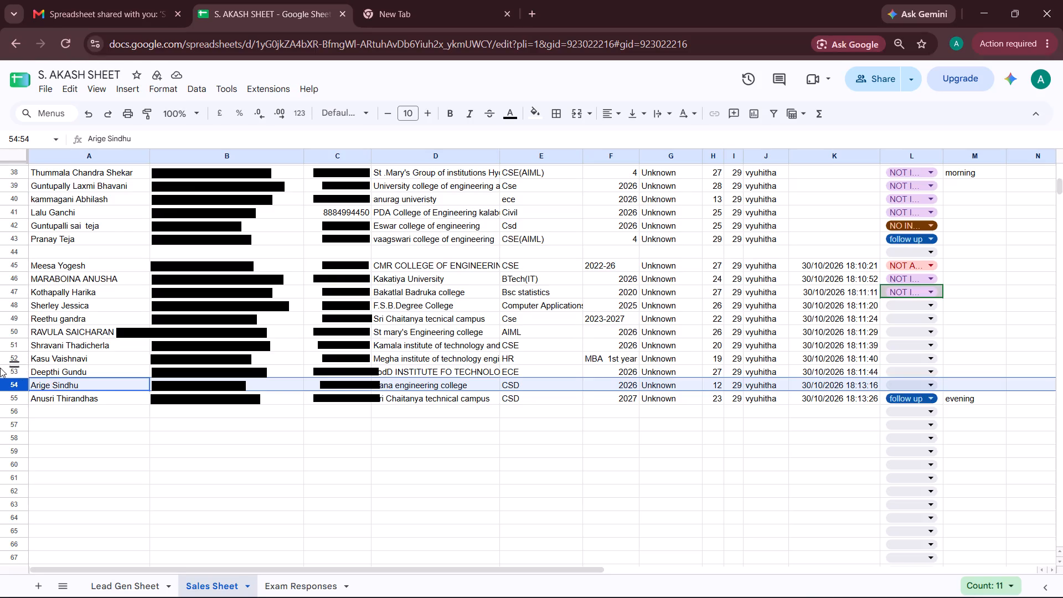
Review the lead records in rows 47 to 55 of the Sales Sheet one row at a time, including their call statuses.
{"action": "left_click", "coordinate": [0, 370]}
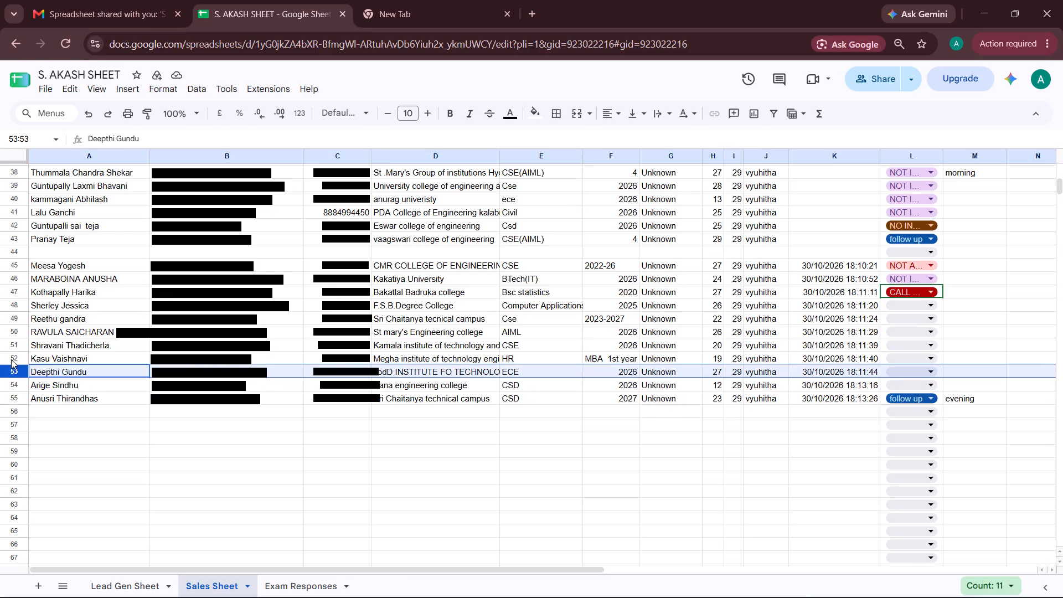
{"action": "left_click", "coordinate": [11, 359]}
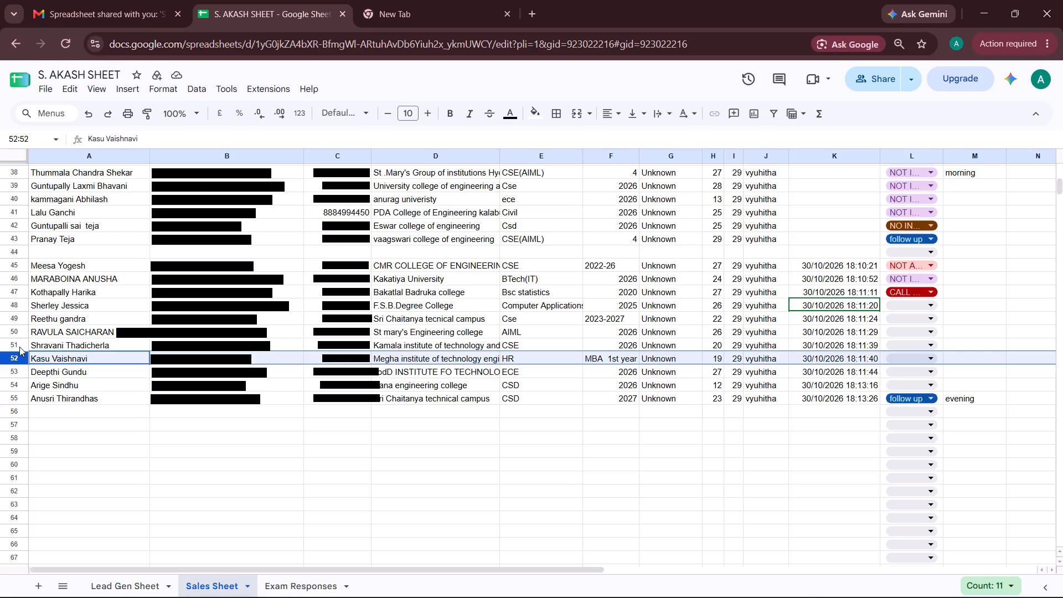
{"action": "left_click", "coordinate": [21, 340]}
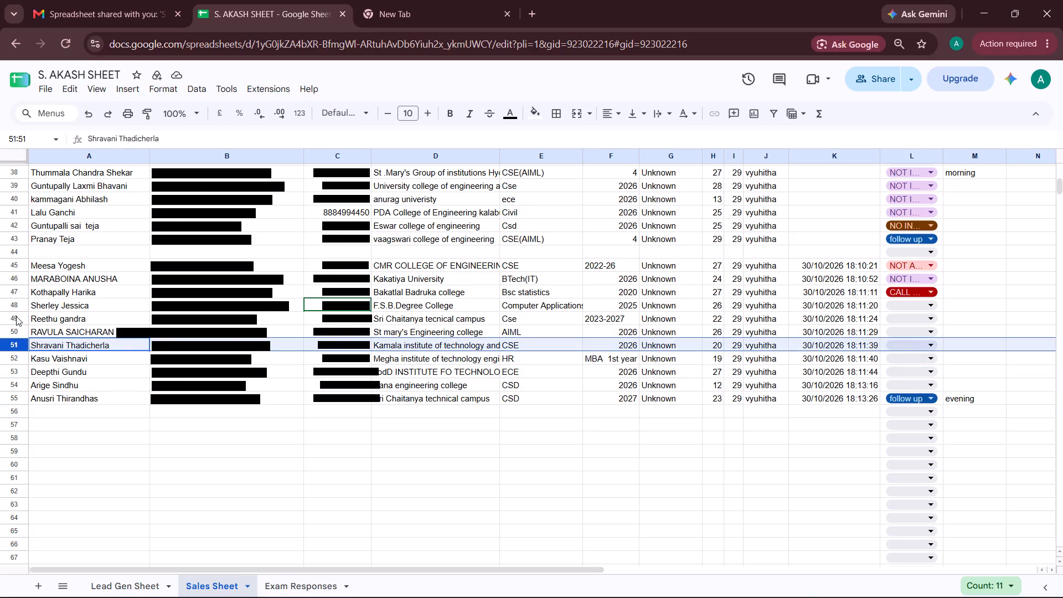
{"action": "left_click", "coordinate": [16, 316]}
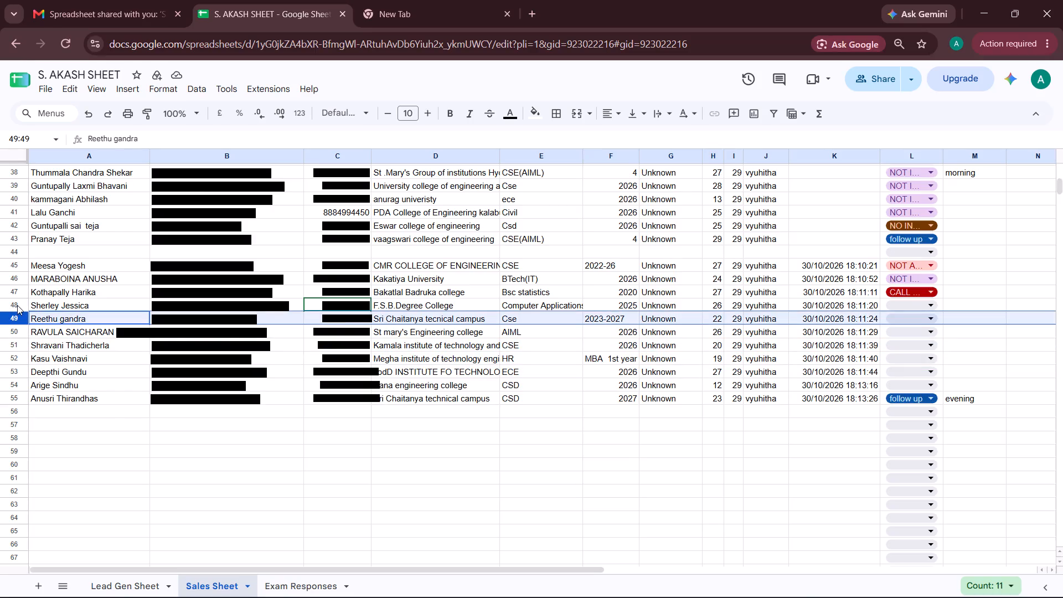
{"action": "left_click", "coordinate": [17, 304]}
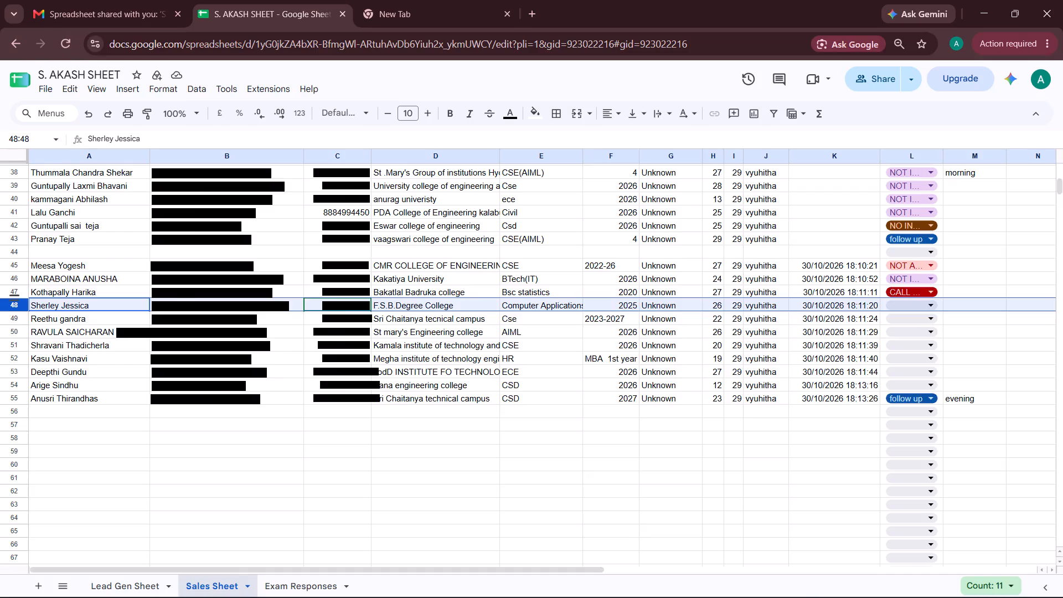
{"action": "left_click", "coordinate": [19, 290]}
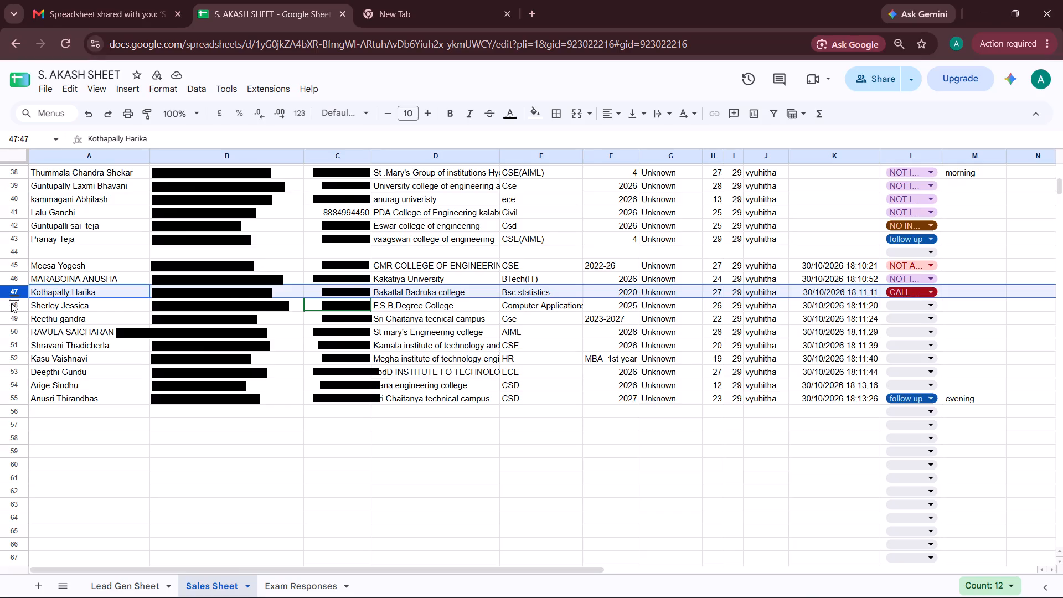
{"action": "left_click", "coordinate": [12, 301]}
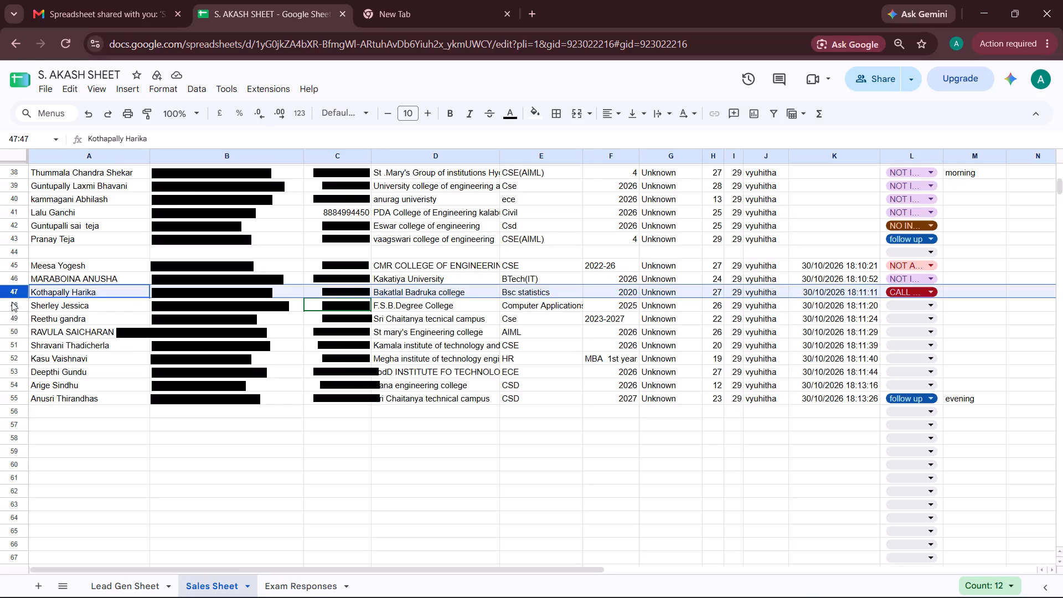
{"action": "left_click", "coordinate": [12, 302]}
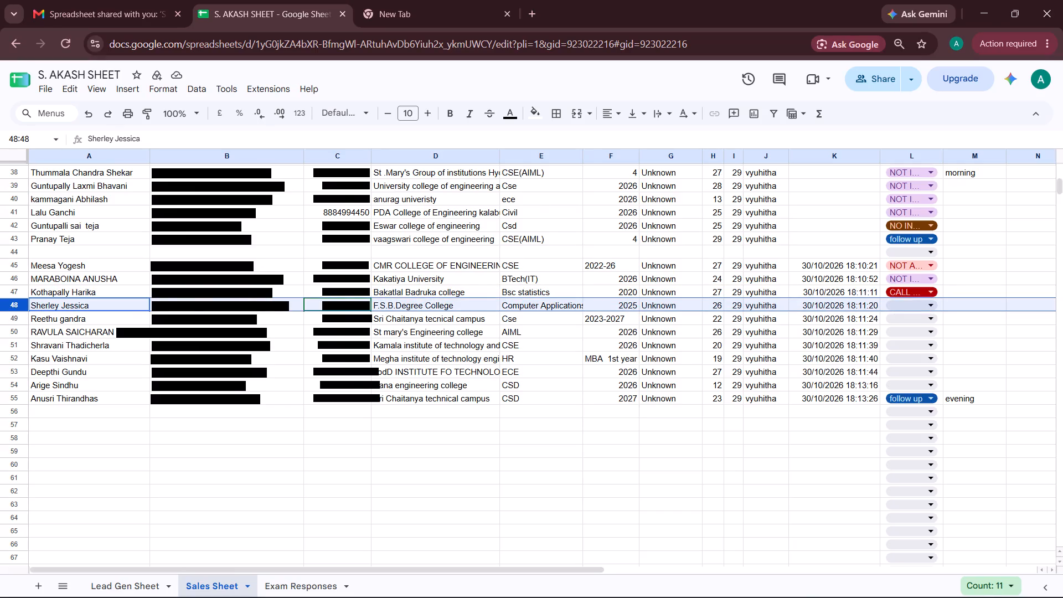
{"action": "left_click", "coordinate": [14, 316]}
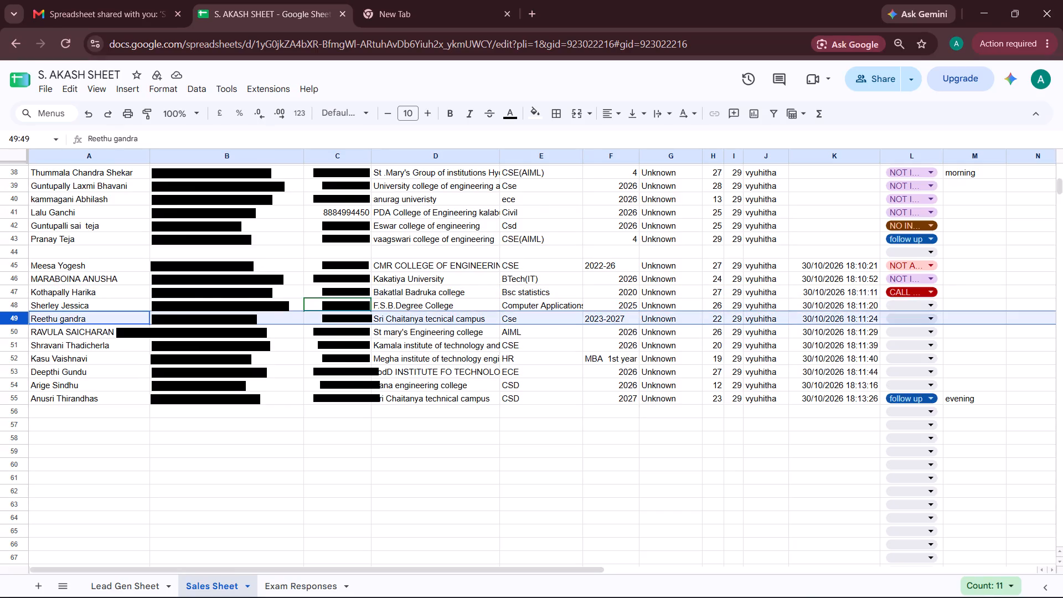
{"action": "left_click", "coordinate": [13, 329]}
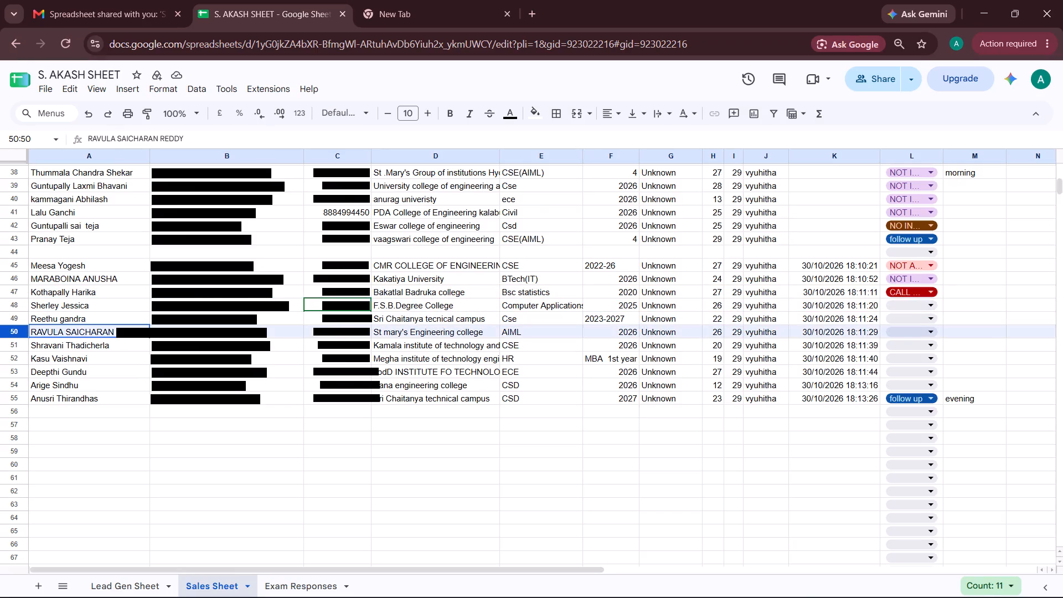
{"action": "left_click", "coordinate": [13, 344]}
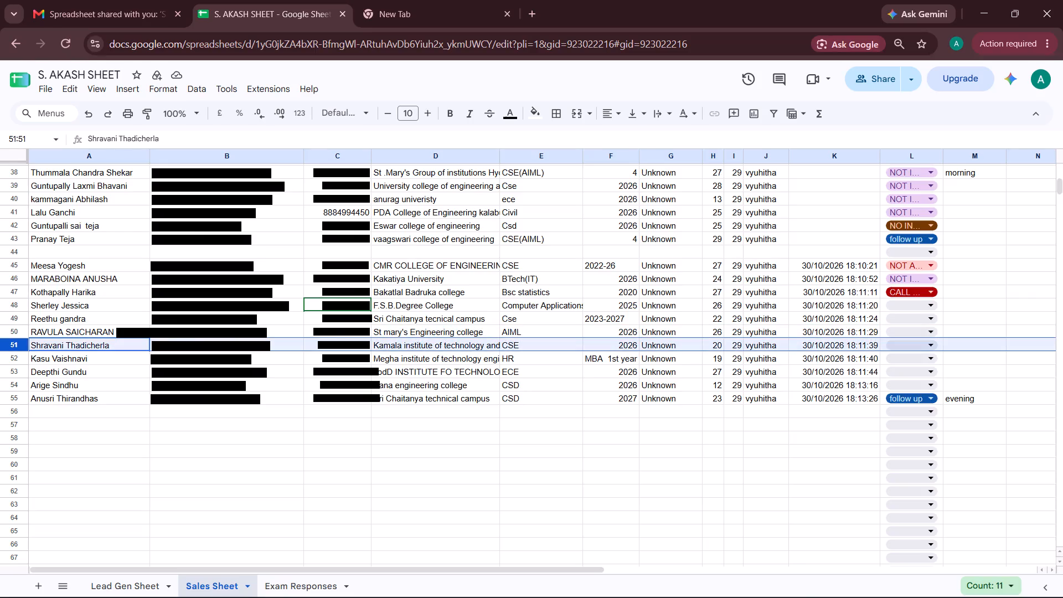
{"action": "left_click", "coordinate": [17, 385]}
{"action": "left_click", "coordinate": [12, 395]}
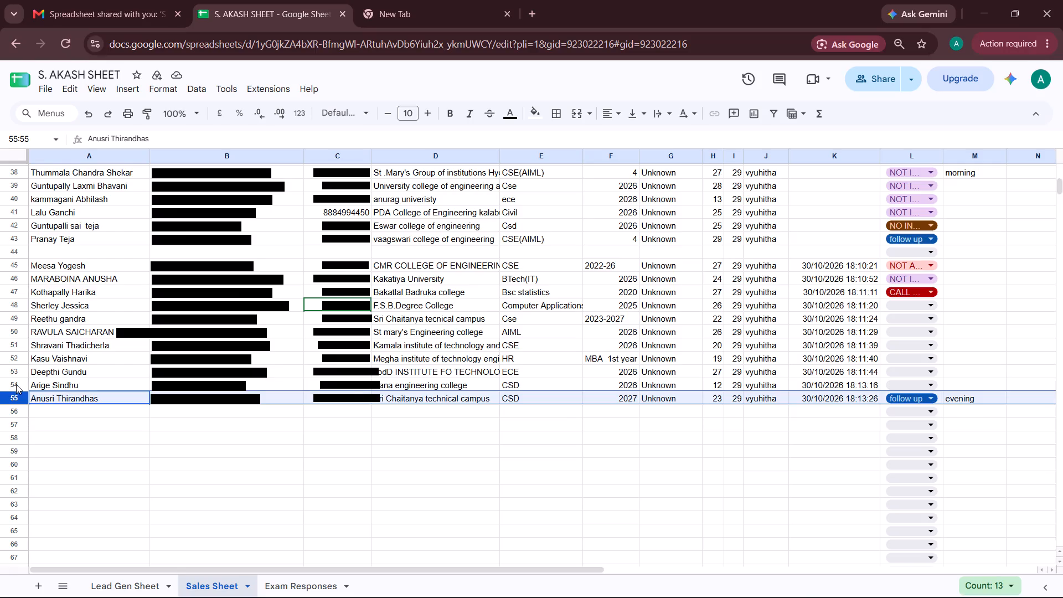
{"action": "left_click", "coordinate": [16, 384]}
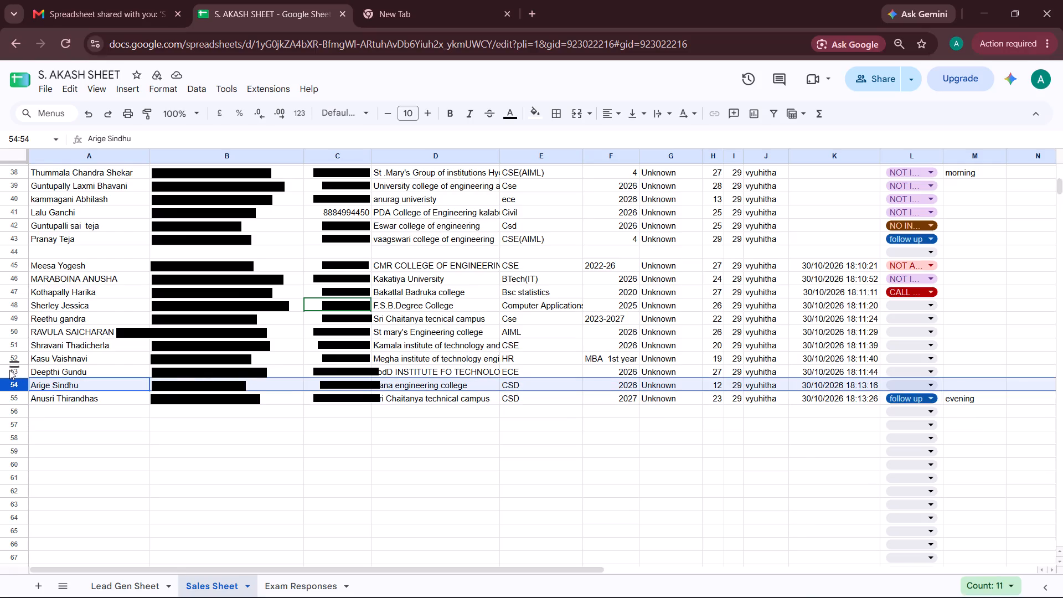
{"action": "left_click", "coordinate": [11, 370]}
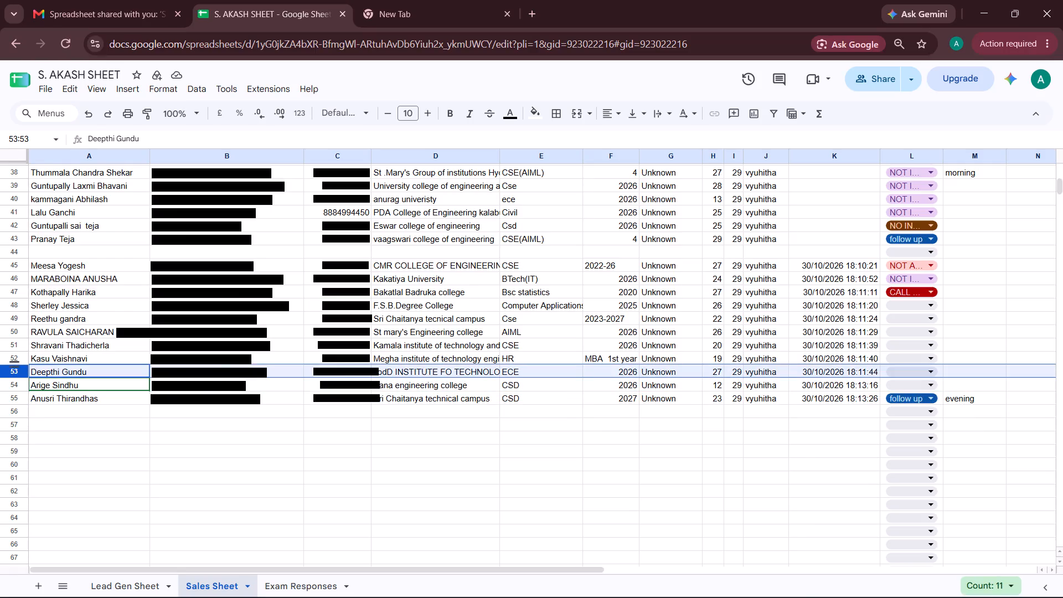
{"action": "left_click", "coordinate": [14, 358]}
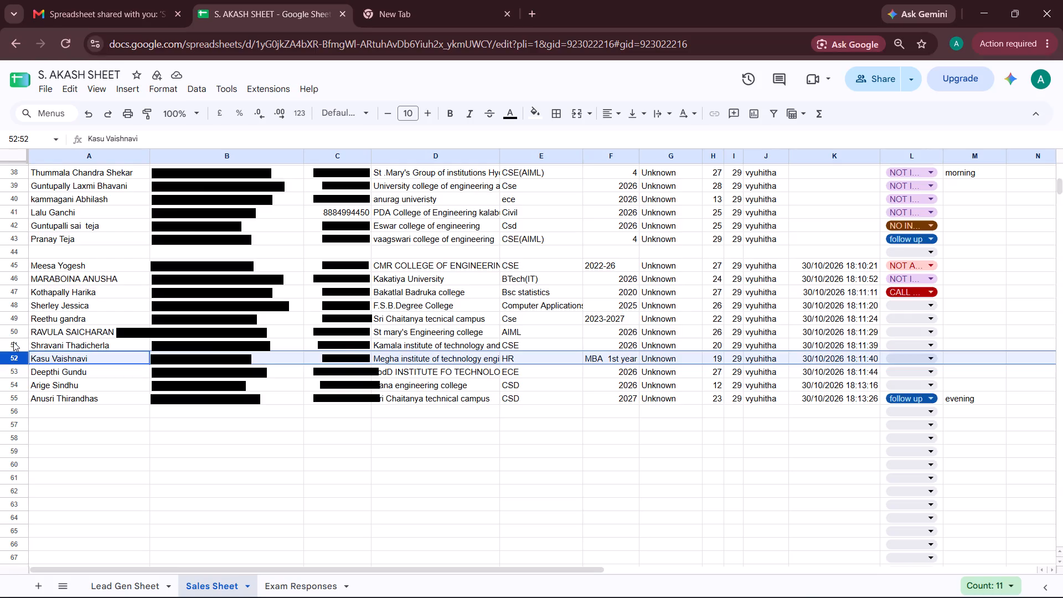
{"action": "left_click", "coordinate": [13, 342]}
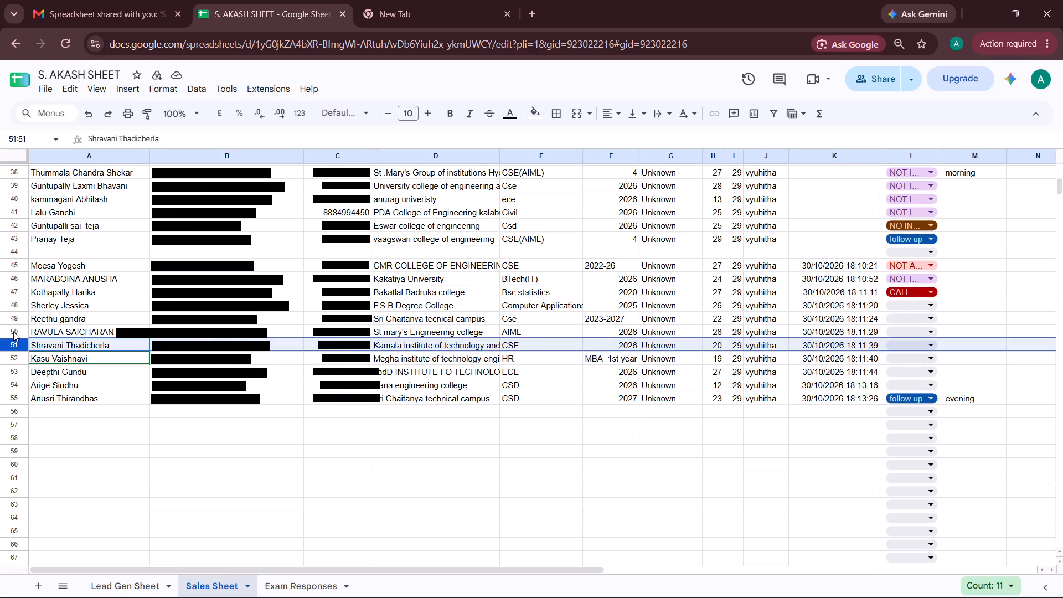
Select the lead record in row 50 of the Sales Sheet for review.
{"action": "left_click", "coordinate": [13, 332]}
{"action": "left_click", "coordinate": [15, 323]}
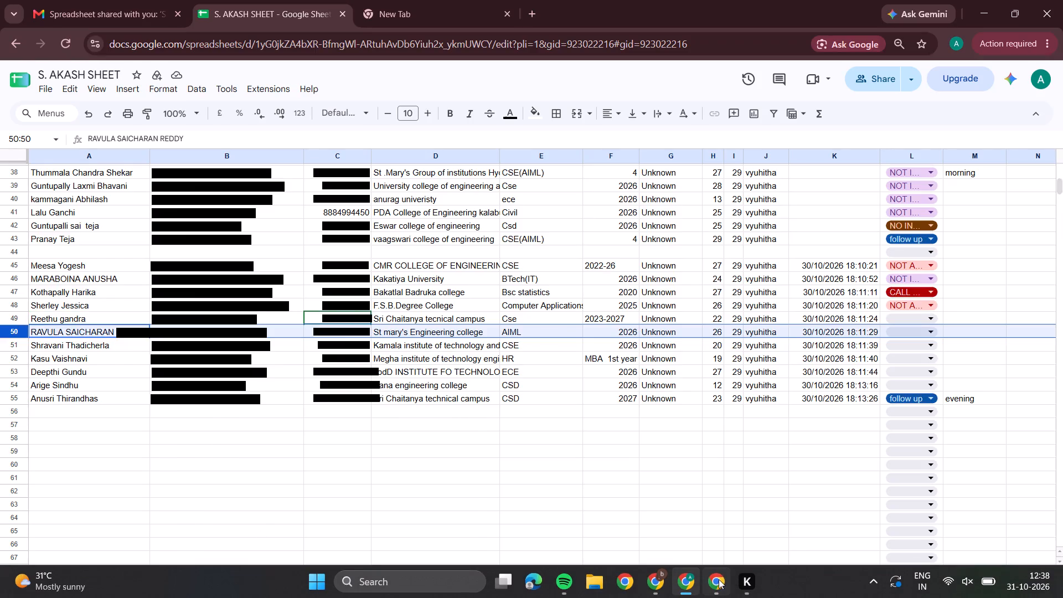
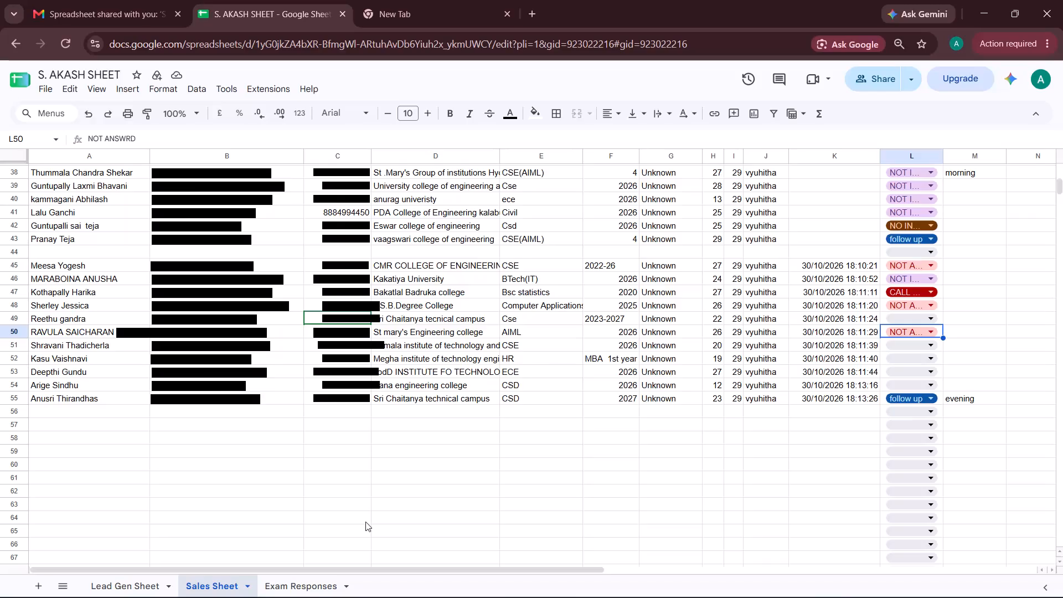
Review the lead records in rows 51 and 52 of the Sales Sheet one row at a time.
{"action": "left_click", "coordinate": [22, 348]}
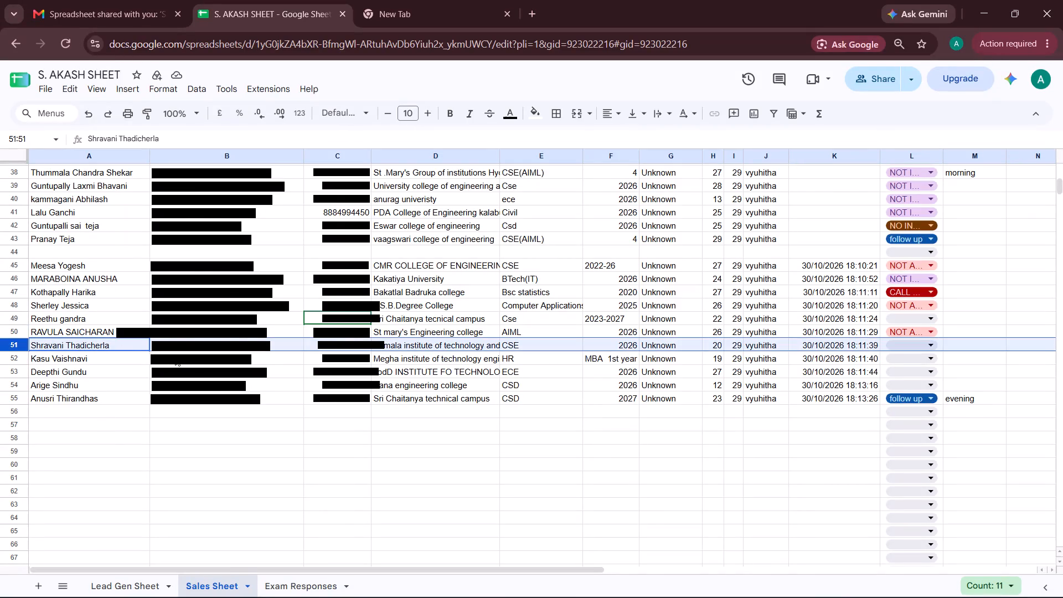
{"action": "left_click", "coordinate": [16, 356]}
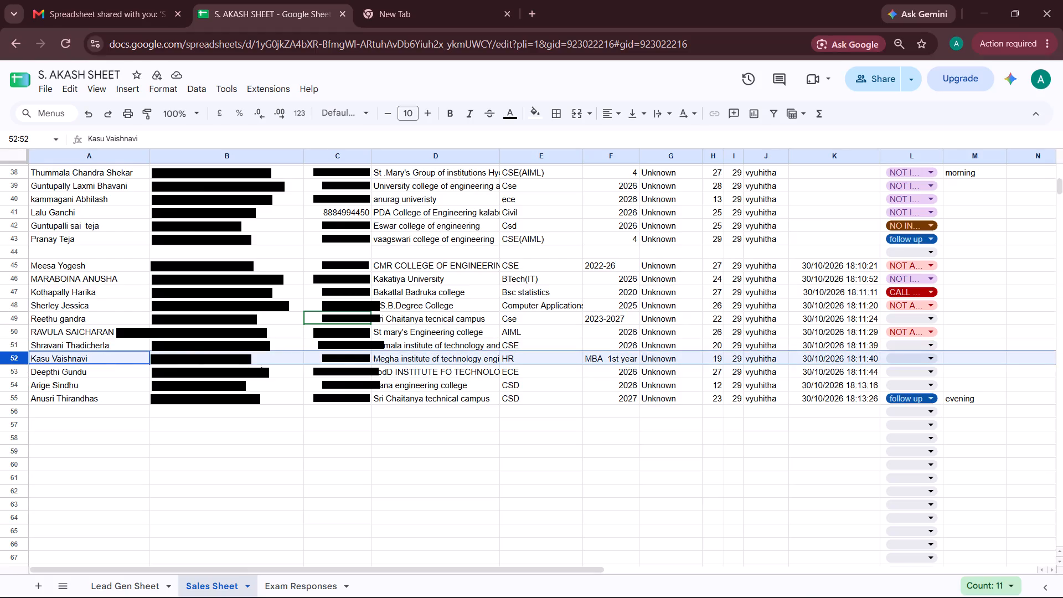
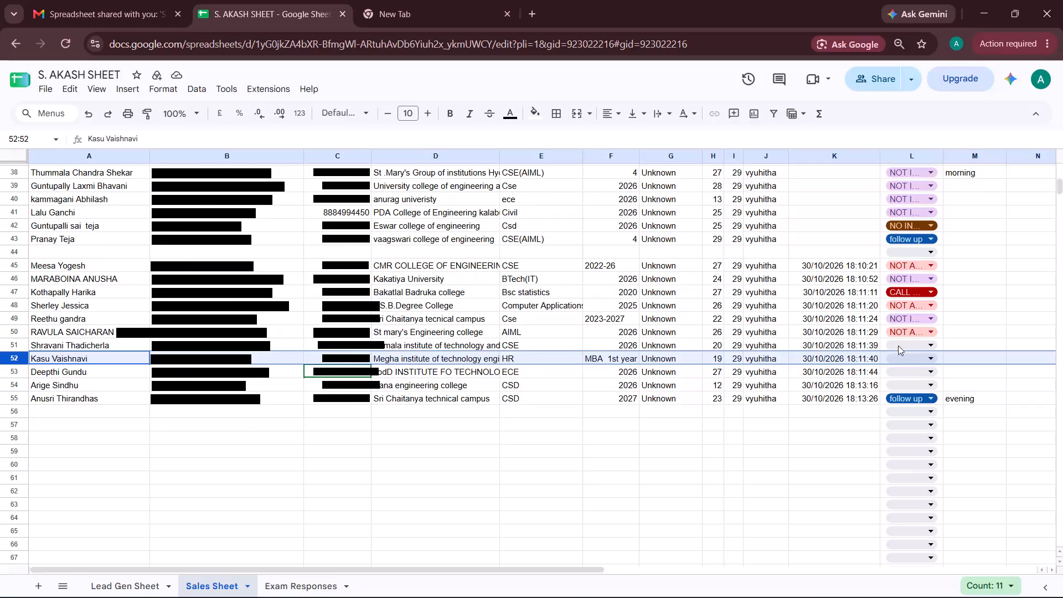
Set the call status of the lead in row 52 to follow up.
{"action": "left_click", "coordinate": [908, 358]}
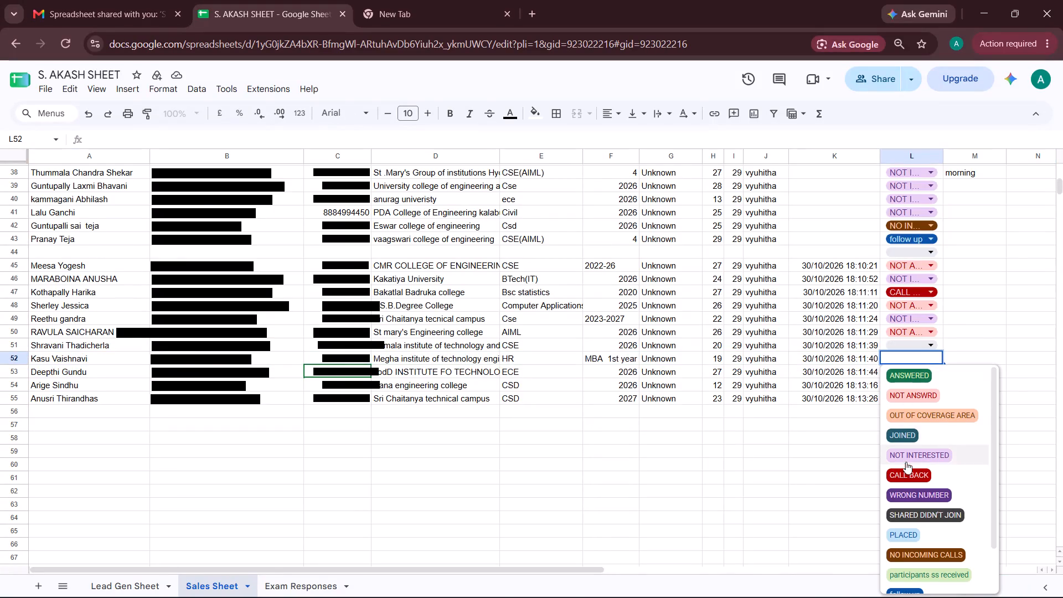
{"action": "scroll", "coordinate": [906, 469], "scroll_direction": "down", "scroll_amount": 2}
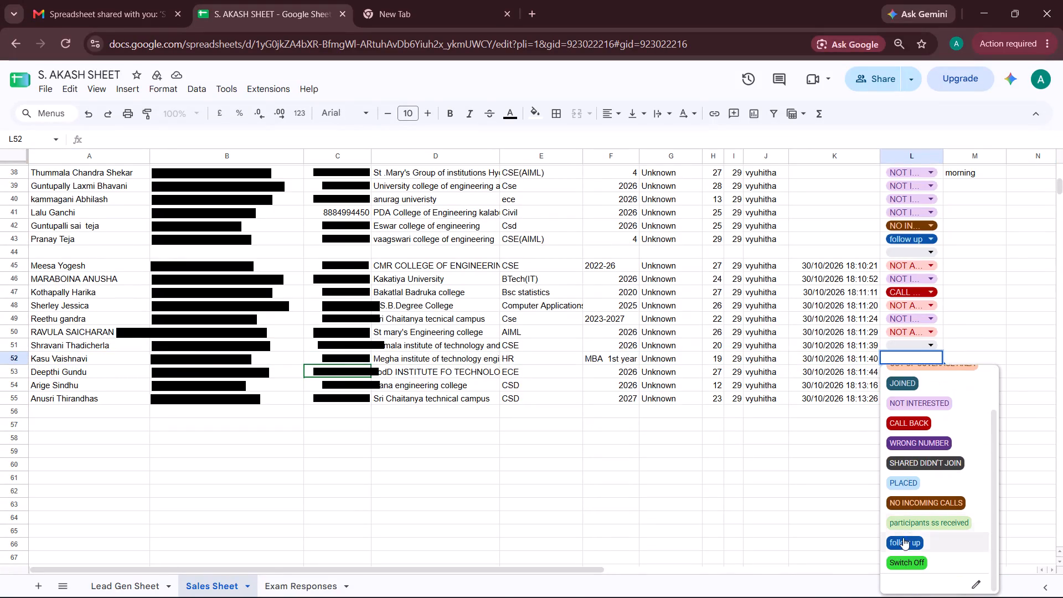
{"action": "left_click", "coordinate": [900, 544]}
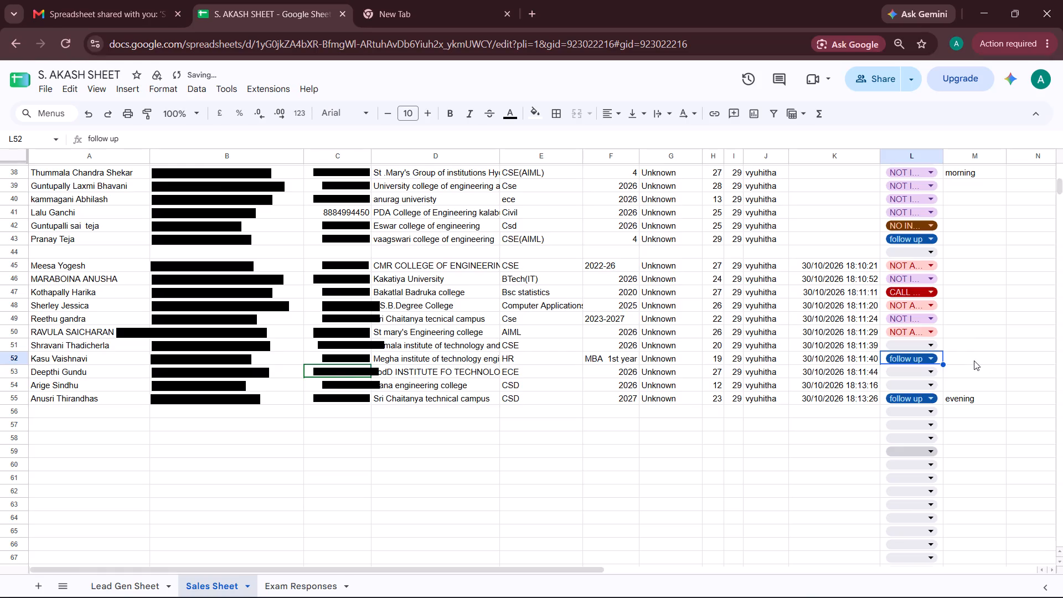
Select the empty note cell M52 beside the call status of the lead in row 52.
{"action": "left_click", "coordinate": [974, 360]}
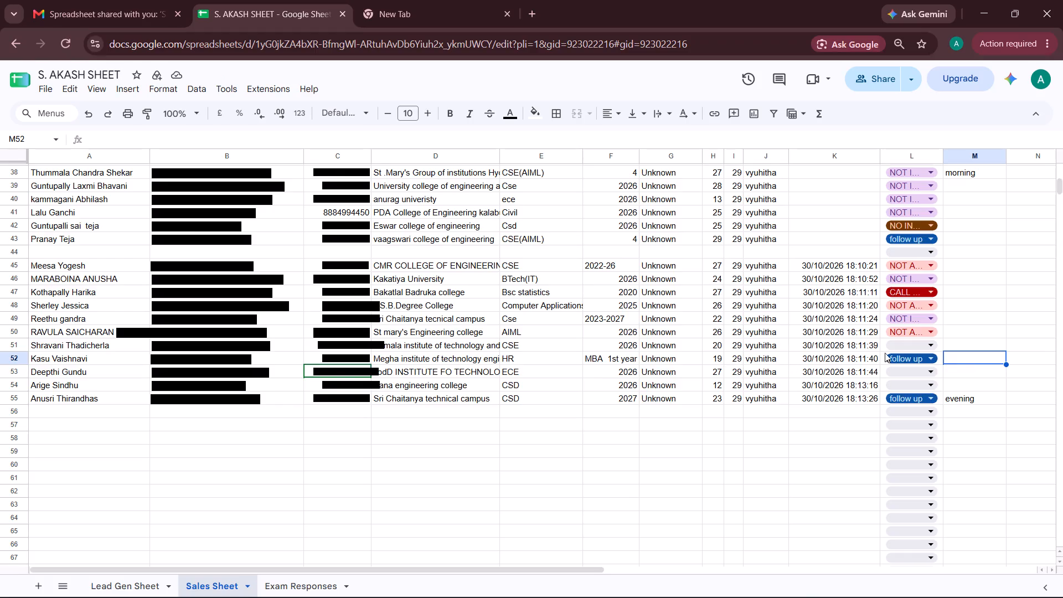
{"action": "left_click", "coordinate": [967, 356]}
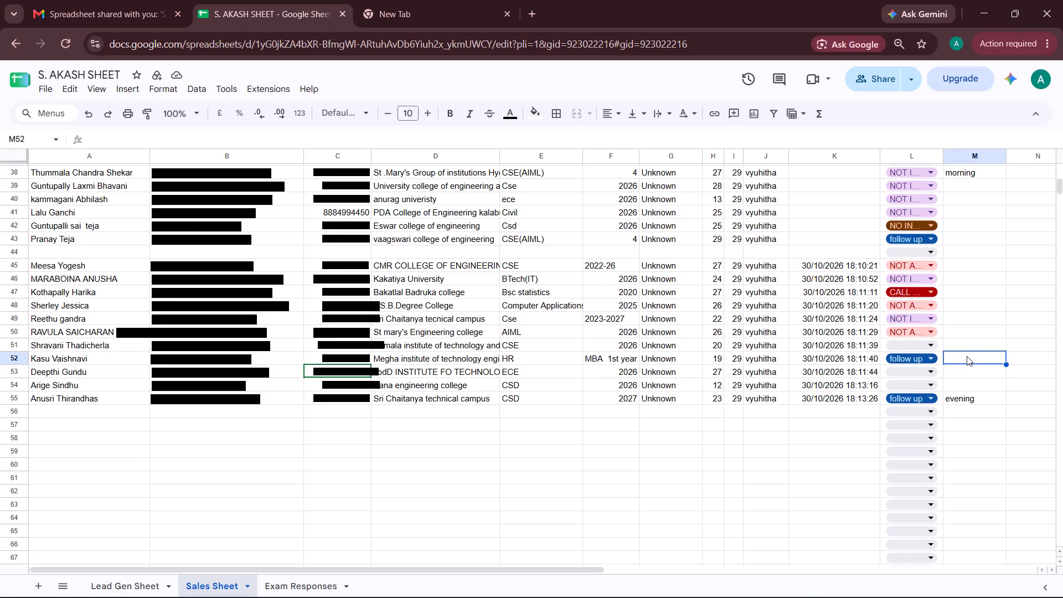
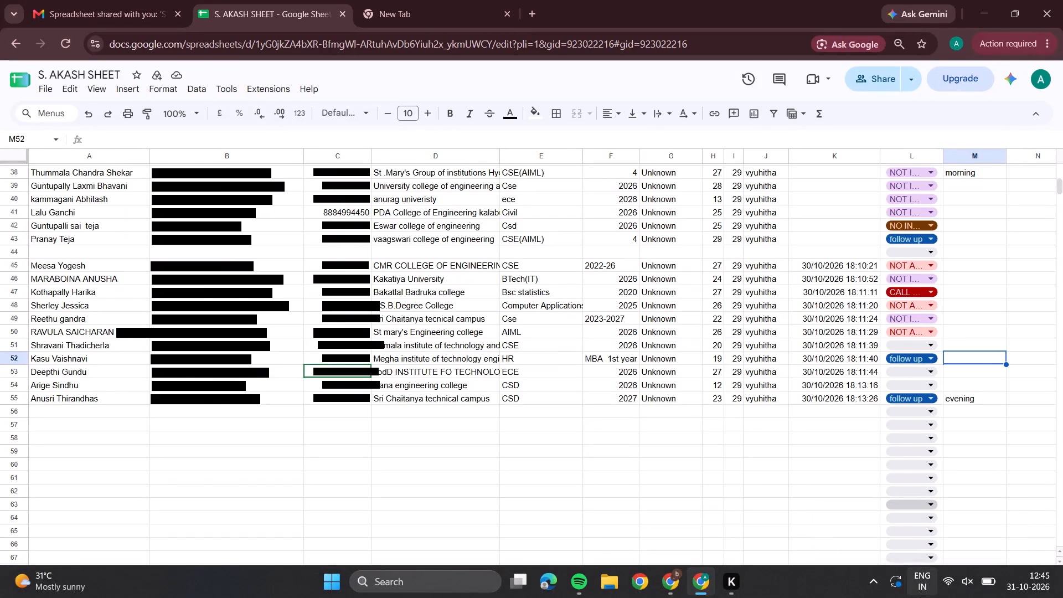
Enter 1:30 in note cell M52 for the follow-up lead in row 52, and select the whole of row 53.
{"action": "left_click", "coordinate": [960, 355]}
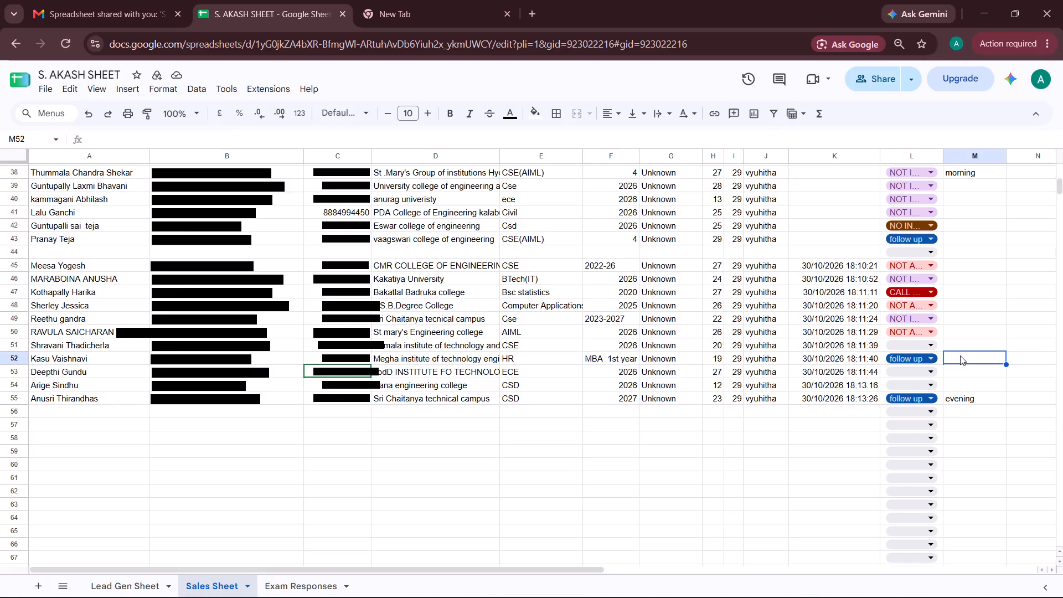
{"action": "key", "text": "1"}
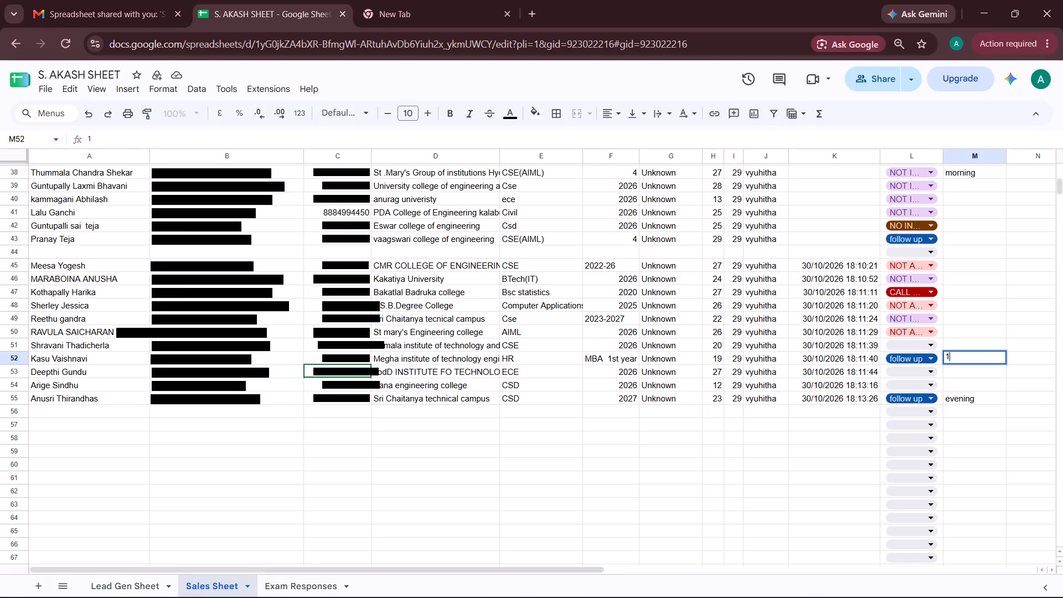
{"action": "key", "text": "shift+colon"}
{"action": "type", "text": "30"}
{"action": "left_click", "coordinate": [6, 369]}
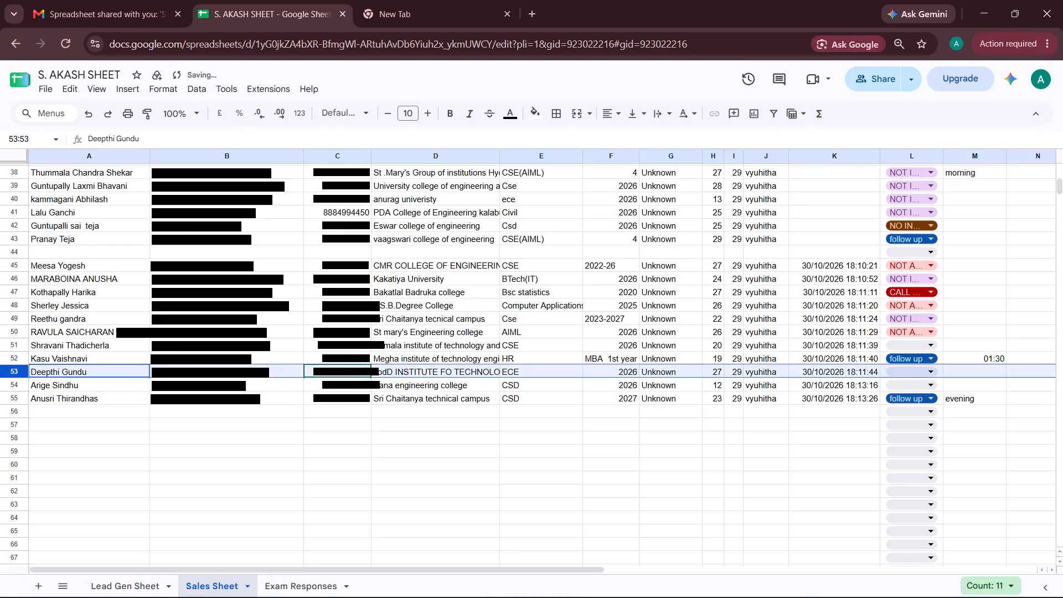
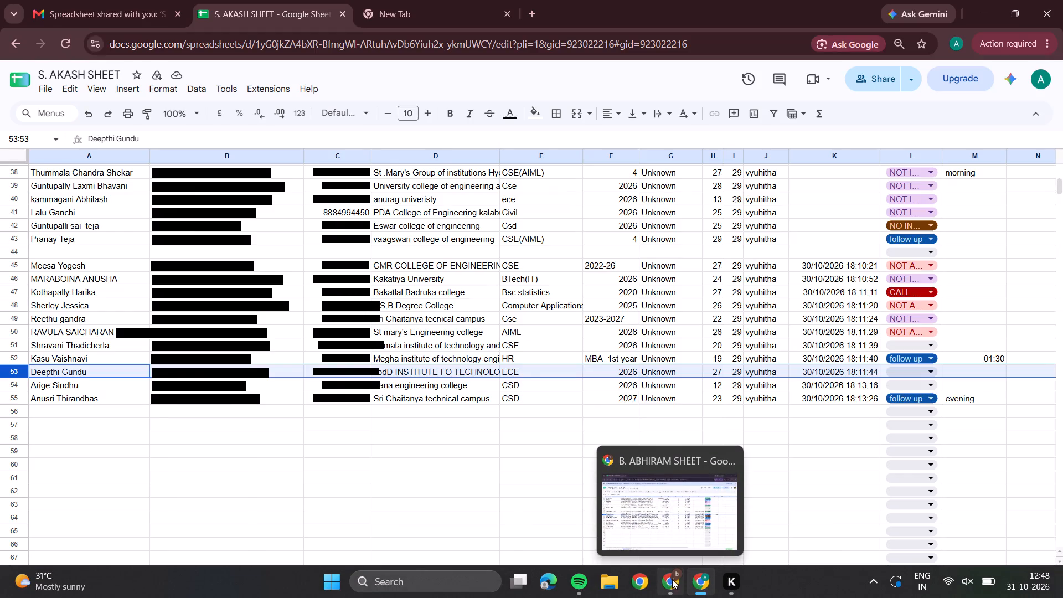
{"action": "left_click", "coordinate": [675, 537]}
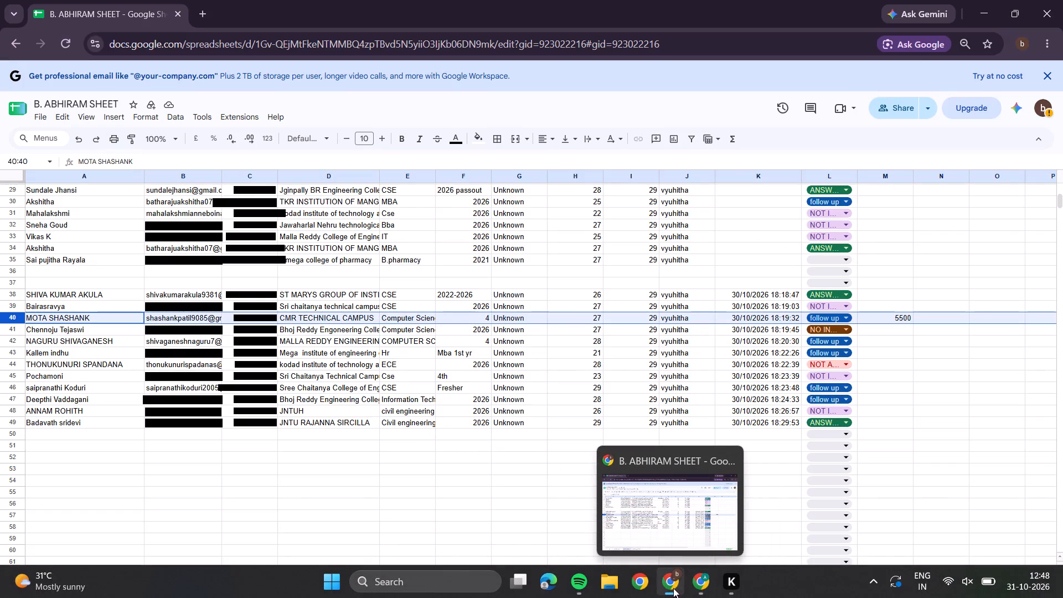
{"action": "left_click", "coordinate": [668, 535]}
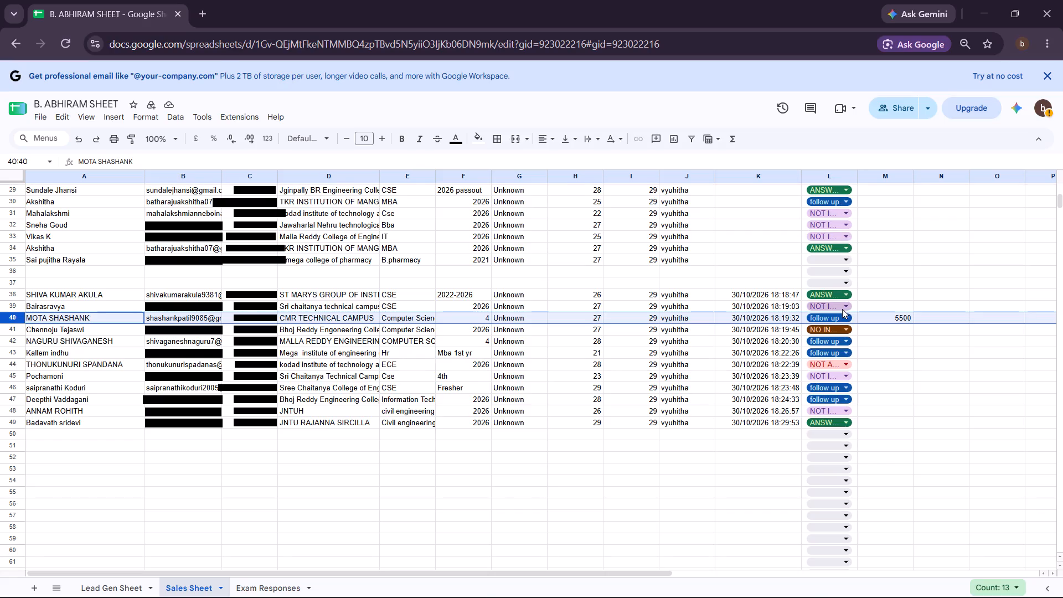
{"action": "left_click", "coordinate": [19, 280]}
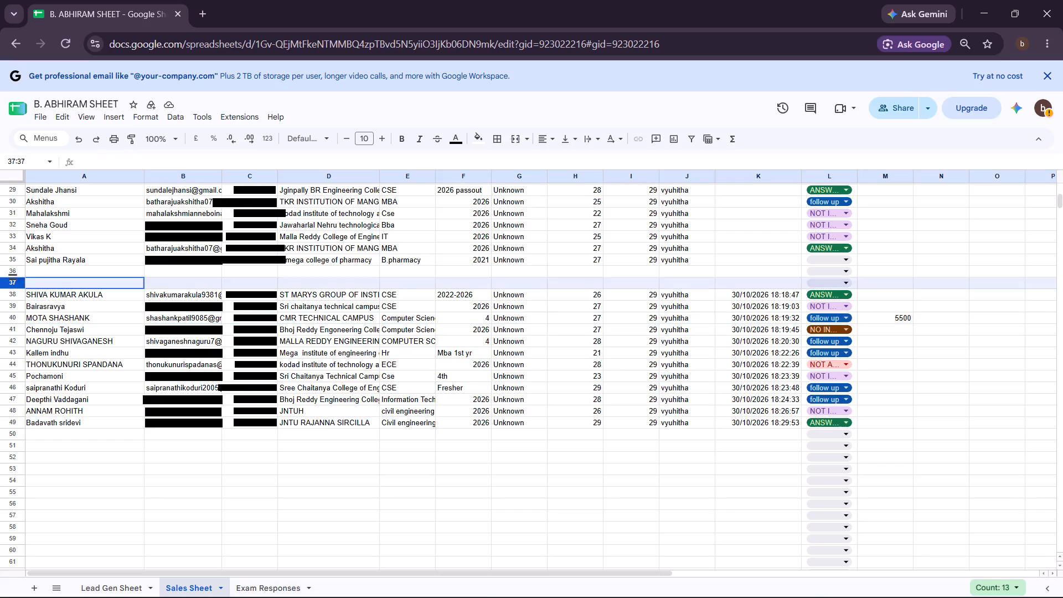
{"action": "left_click", "coordinate": [18, 270]}
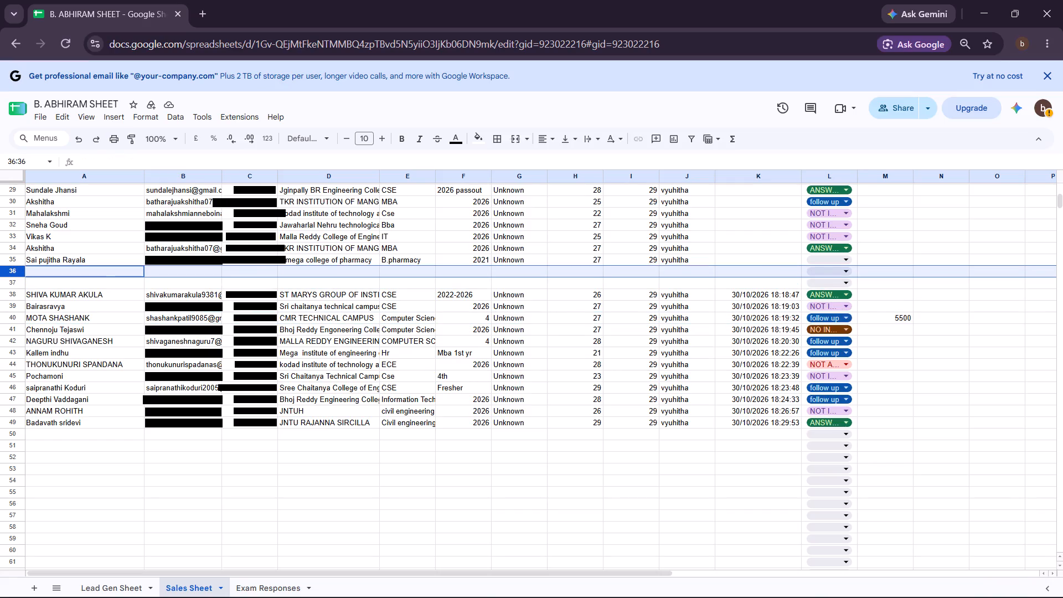
{"action": "left_click", "coordinate": [40, 283]}
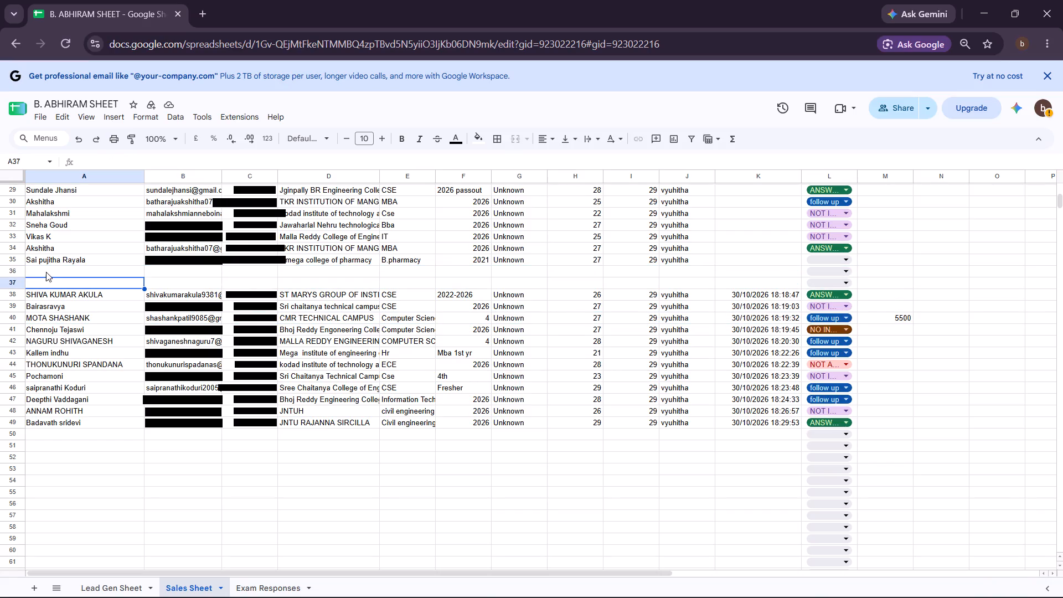
{"action": "left_click", "coordinate": [47, 268]}
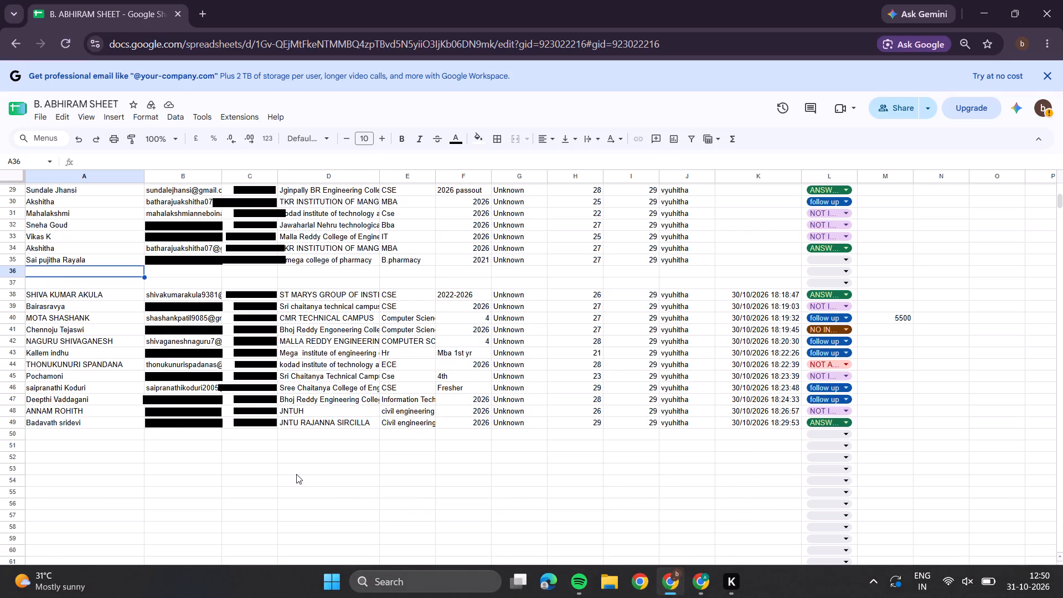
Select row 49 of the Sales Sheet and examine its lead record across all columns and the earlier lead rows.
{"action": "left_click", "coordinate": [16, 424]}
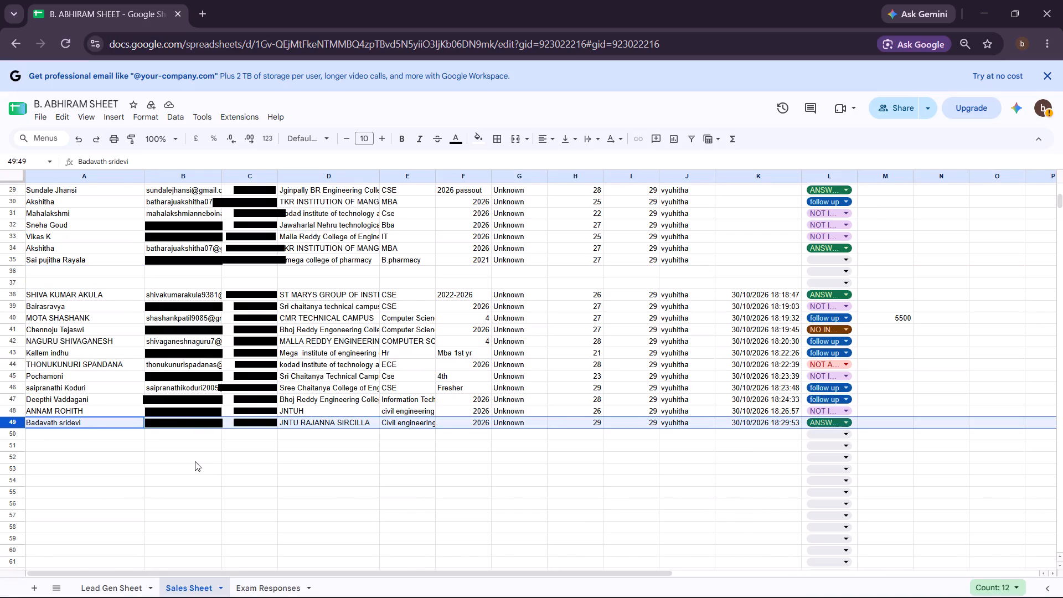
{"action": "scroll", "coordinate": [70, 438], "scroll_direction": "left", "scroll_amount": 7}
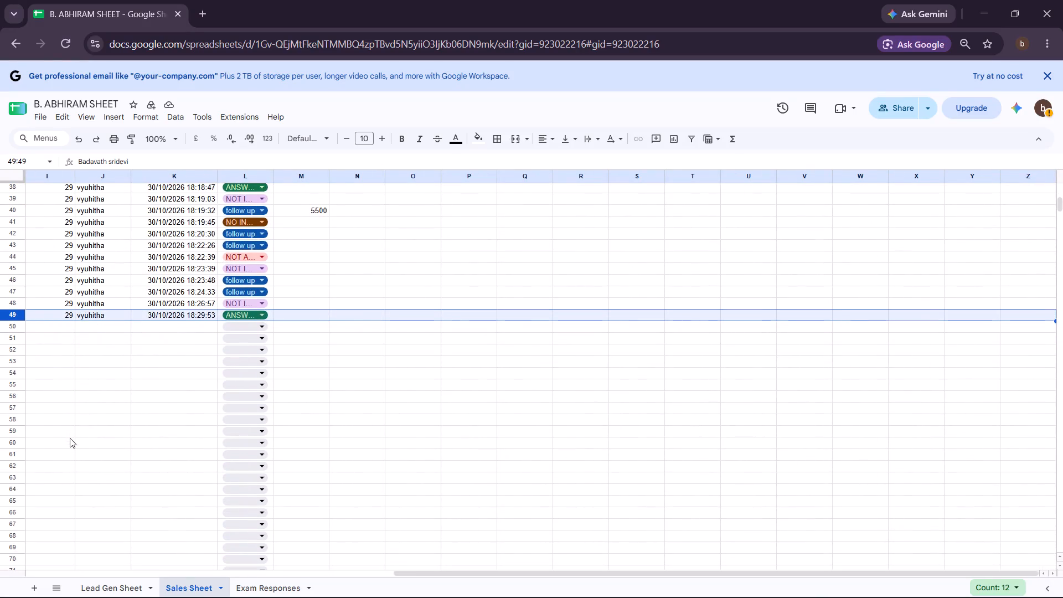
{"action": "scroll", "coordinate": [70, 438], "scroll_direction": "left", "scroll_amount": 2}
{"action": "scroll", "coordinate": [70, 438], "scroll_direction": "right", "scroll_amount": 6}
{"action": "scroll", "coordinate": [70, 438], "scroll_direction": "up", "scroll_amount": 2}
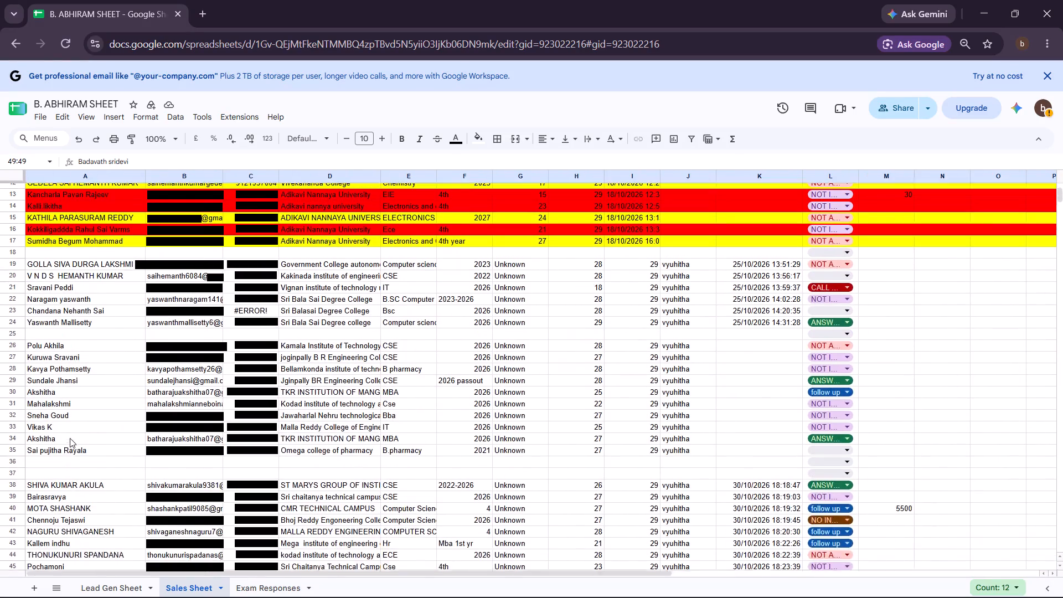
{"action": "scroll", "coordinate": [71, 510], "scroll_direction": "down", "scroll_amount": 2}
{"action": "scroll", "coordinate": [71, 510], "scroll_direction": "up", "scroll_amount": 1}
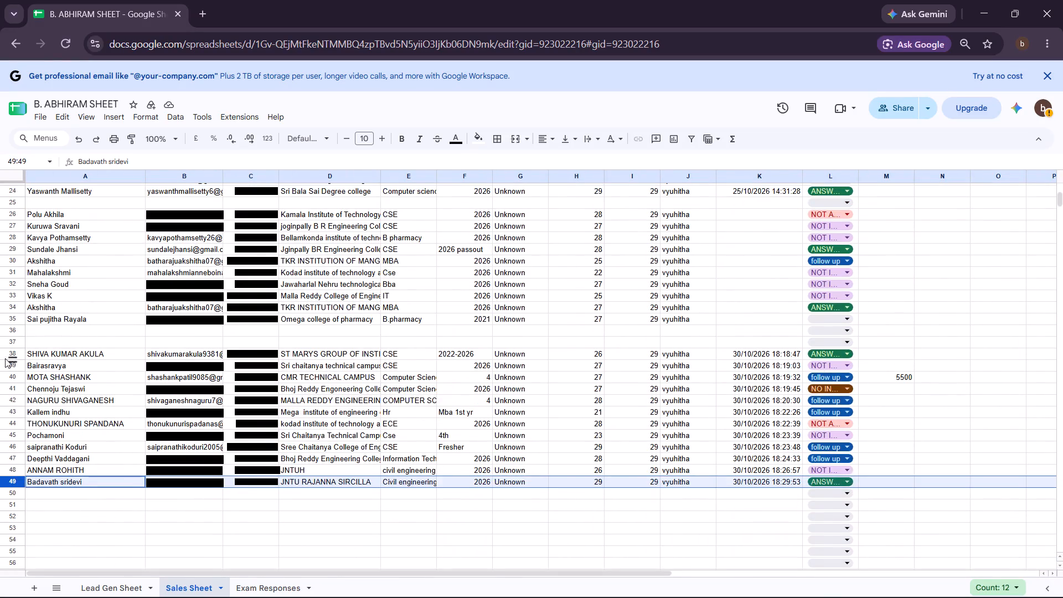
Go through the lead records in rows 38, 40, 43 and 46, selecting each row to examine its call status and notes.
{"action": "left_click", "coordinate": [9, 351]}
{"action": "scroll", "coordinate": [9, 351], "scroll_direction": "left", "scroll_amount": 8}
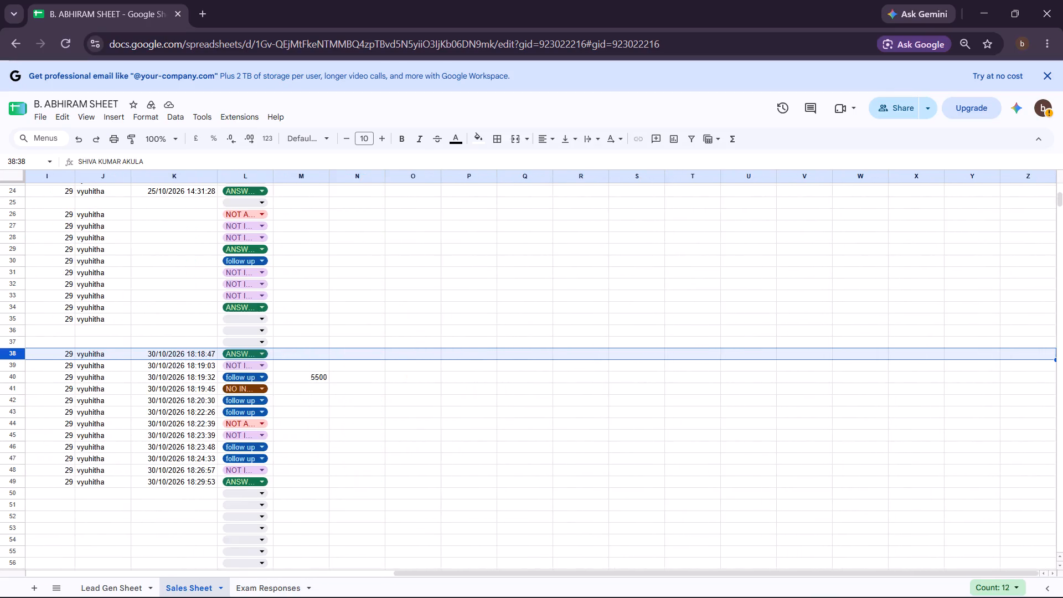
{"action": "scroll", "coordinate": [9, 351], "scroll_direction": "right", "scroll_amount": 6}
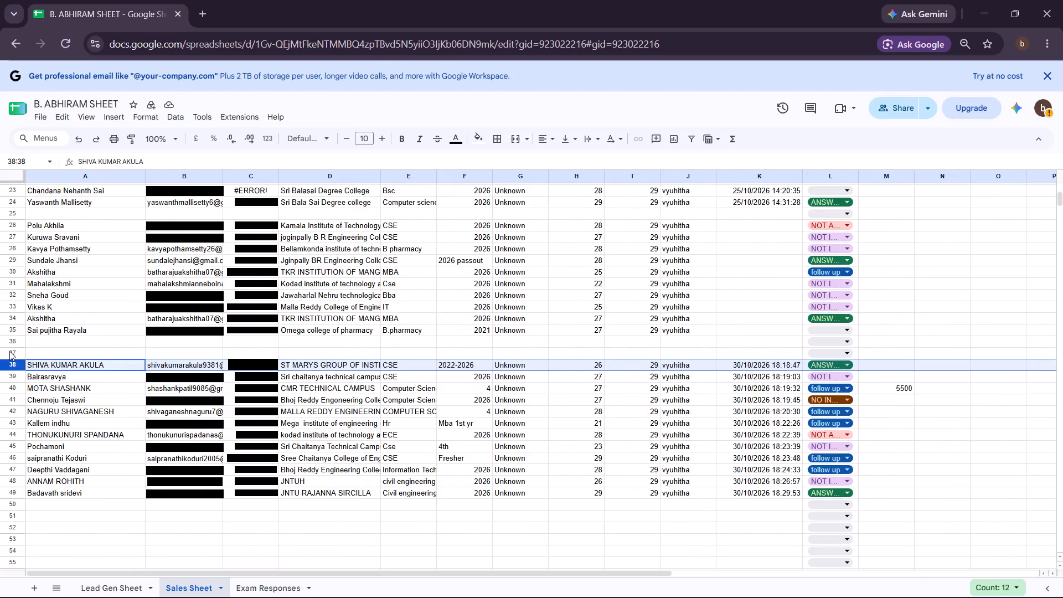
{"action": "left_click", "coordinate": [13, 385]}
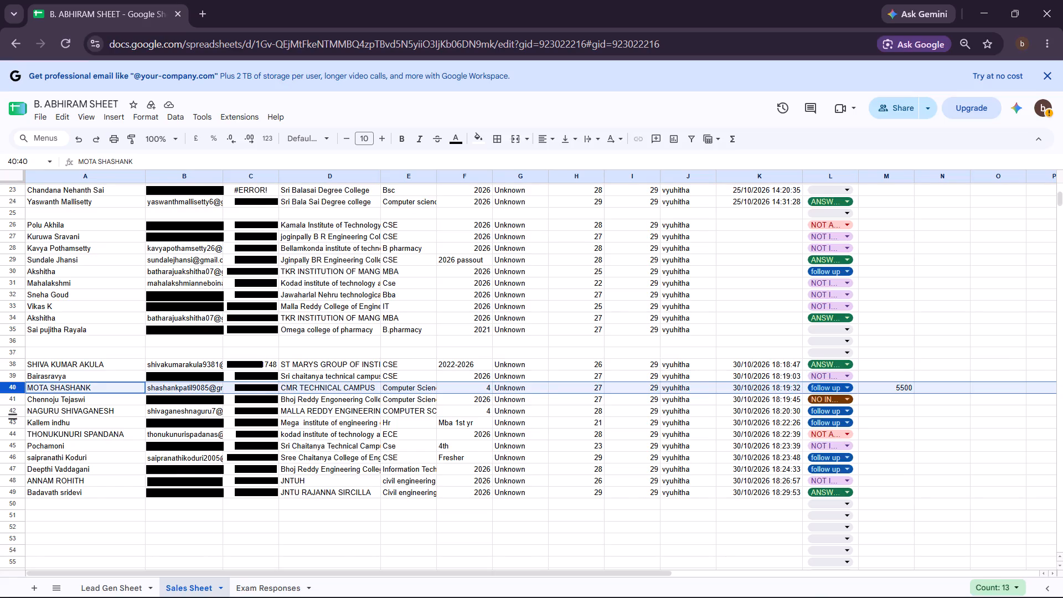
{"action": "left_click", "coordinate": [8, 424]}
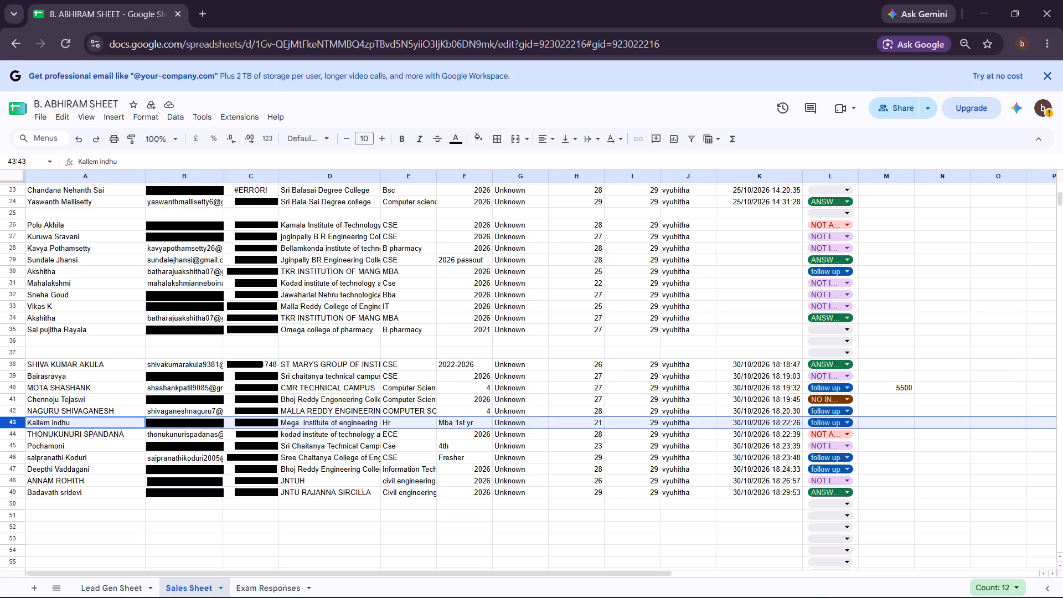
{"action": "left_click", "coordinate": [12, 458]}
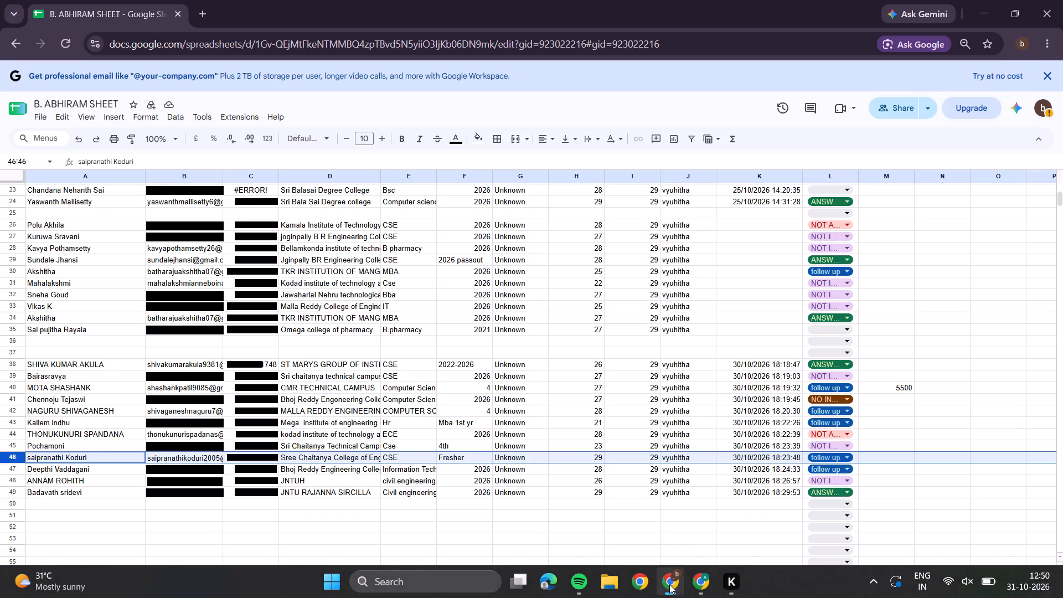
{"action": "left_click", "coordinate": [653, 535]}
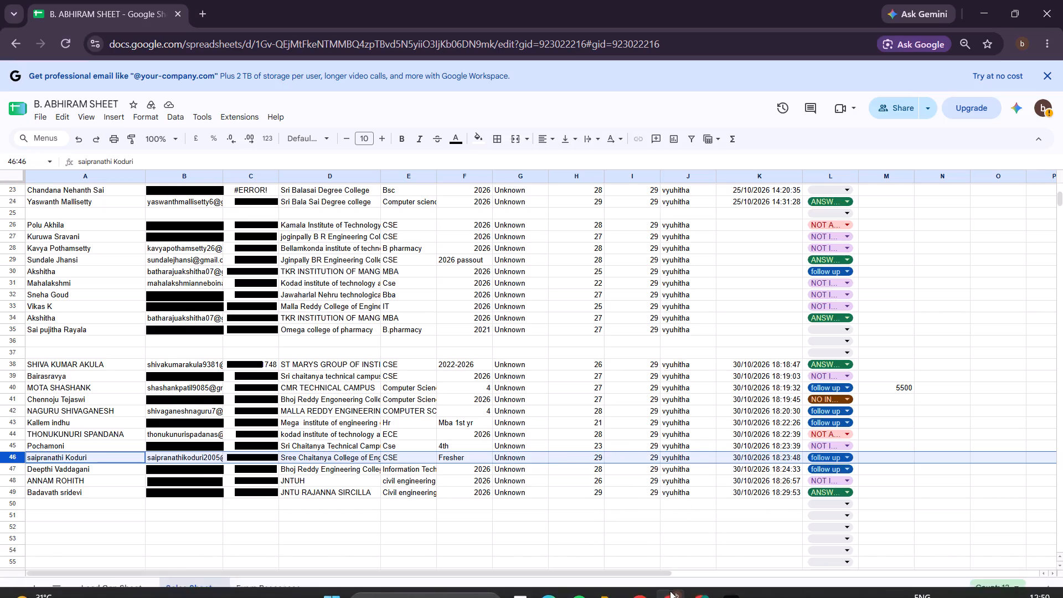
{"action": "left_click", "coordinate": [699, 581]}
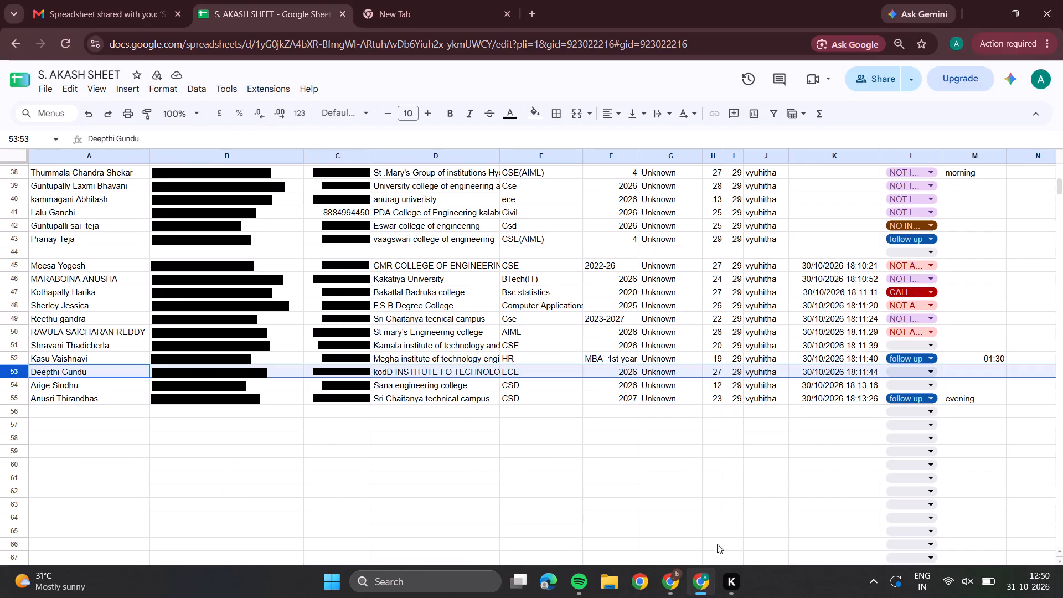
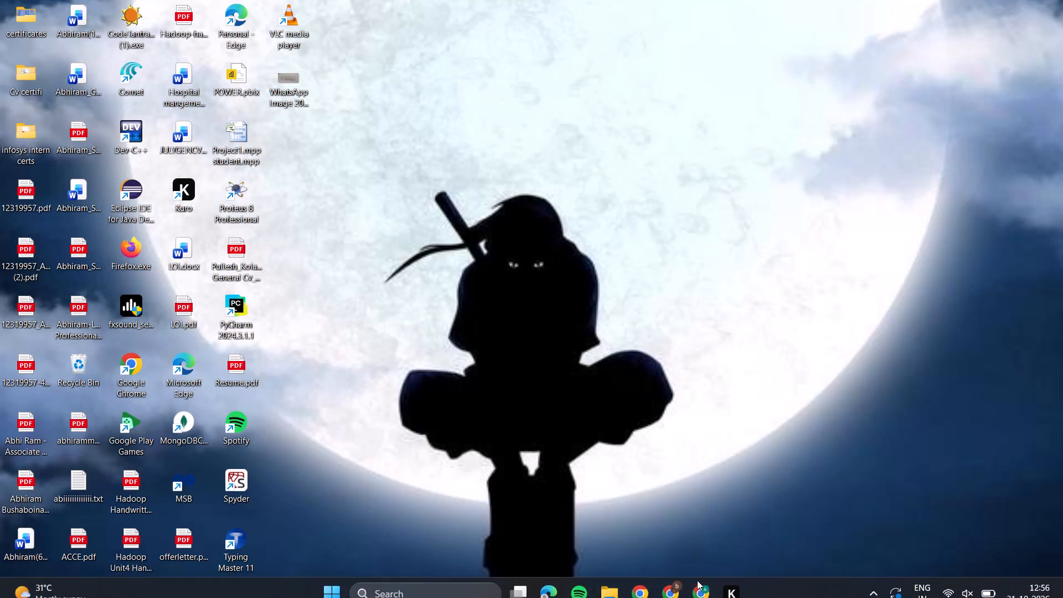
{"action": "left_click", "coordinate": [659, 520]}
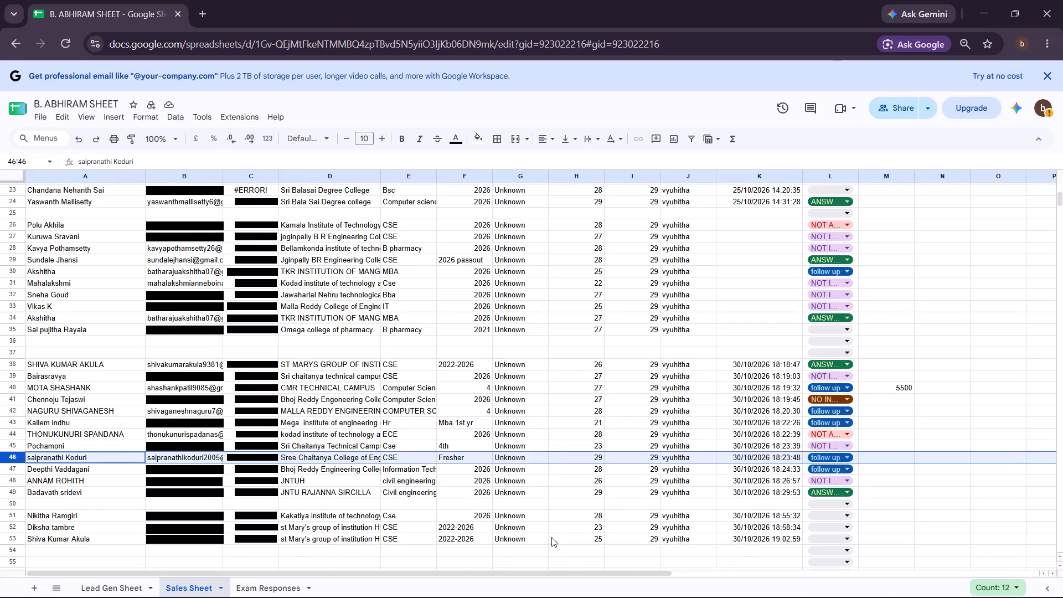
{"action": "scroll", "coordinate": [551, 537], "scroll_direction": "down", "scroll_amount": 2}
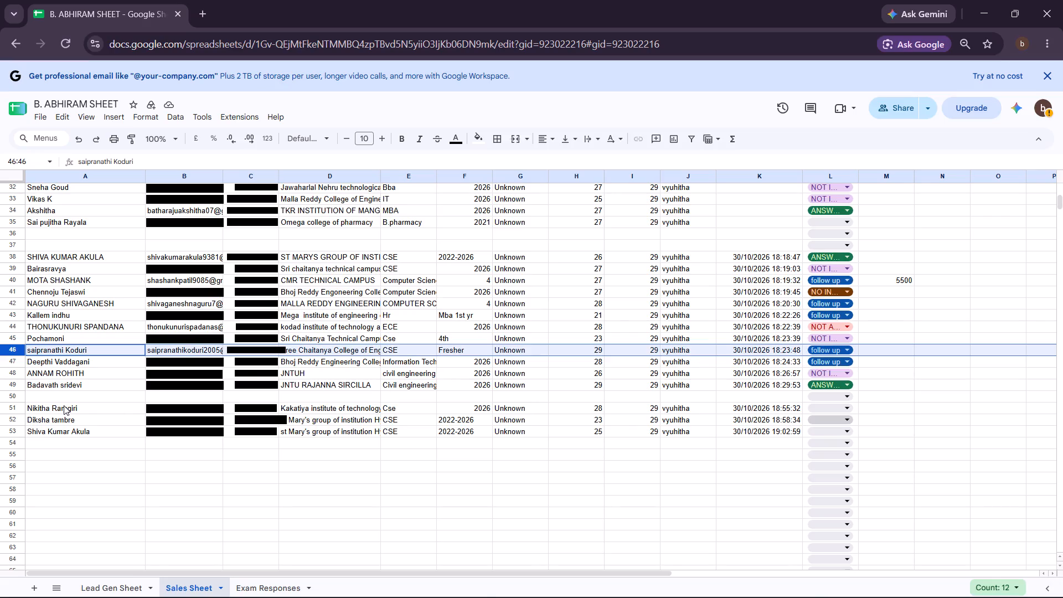
{"action": "left_click", "coordinate": [22, 410]}
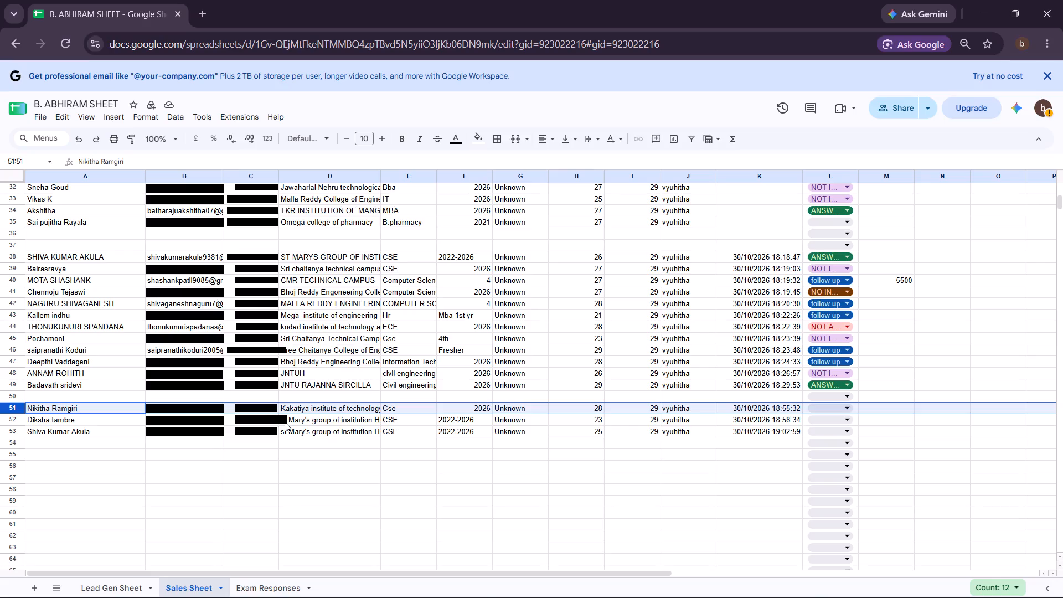
Change the call status of the lead in row 45 of the Sales Sheet to NOT ANSWRD.
{"action": "left_click", "coordinate": [19, 338]}
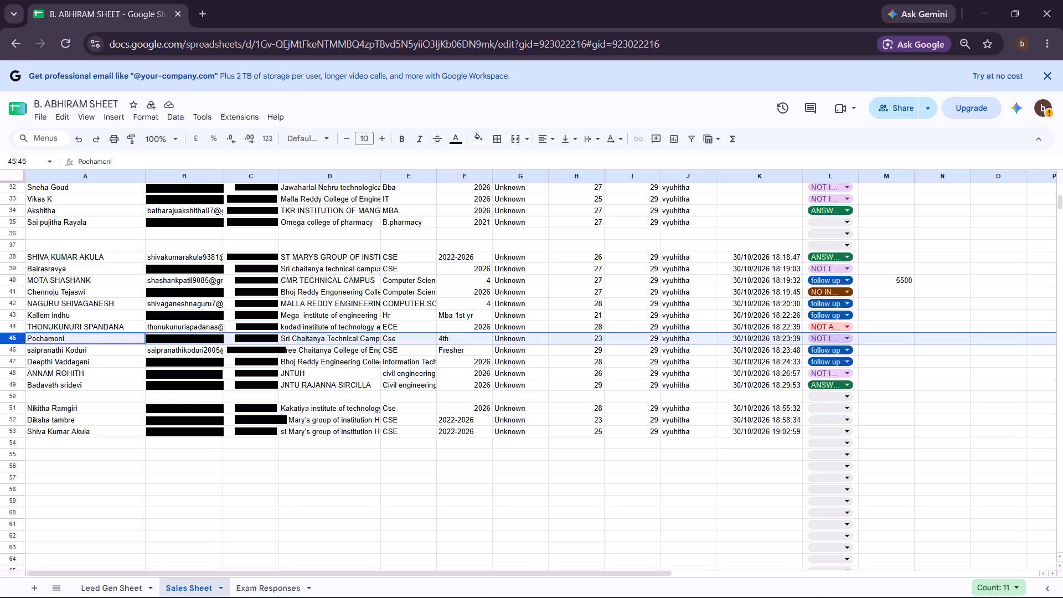
{"action": "left_click", "coordinate": [825, 336]}
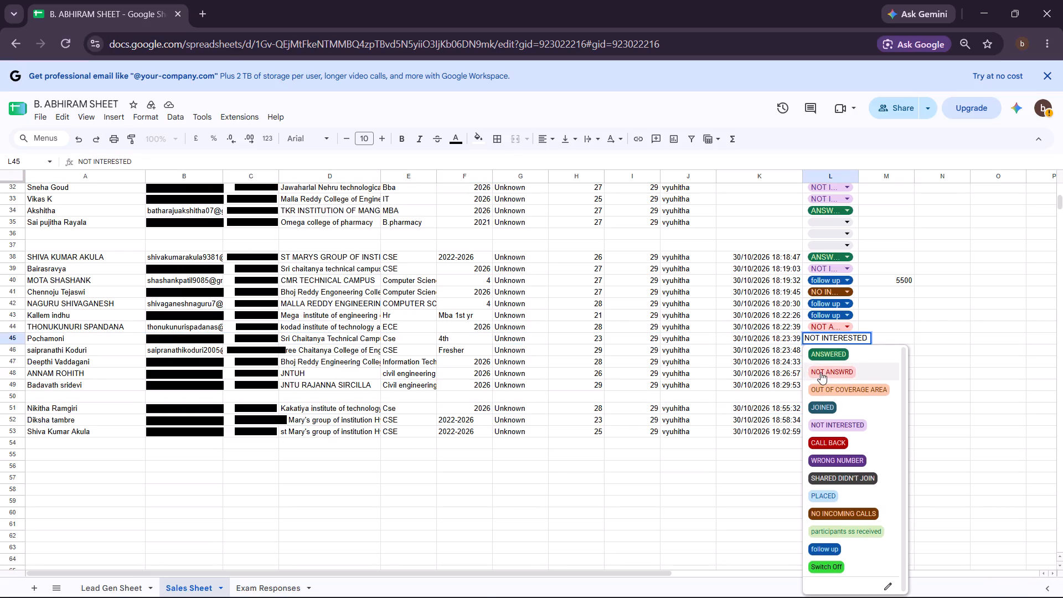
{"action": "left_click", "coordinate": [821, 372]}
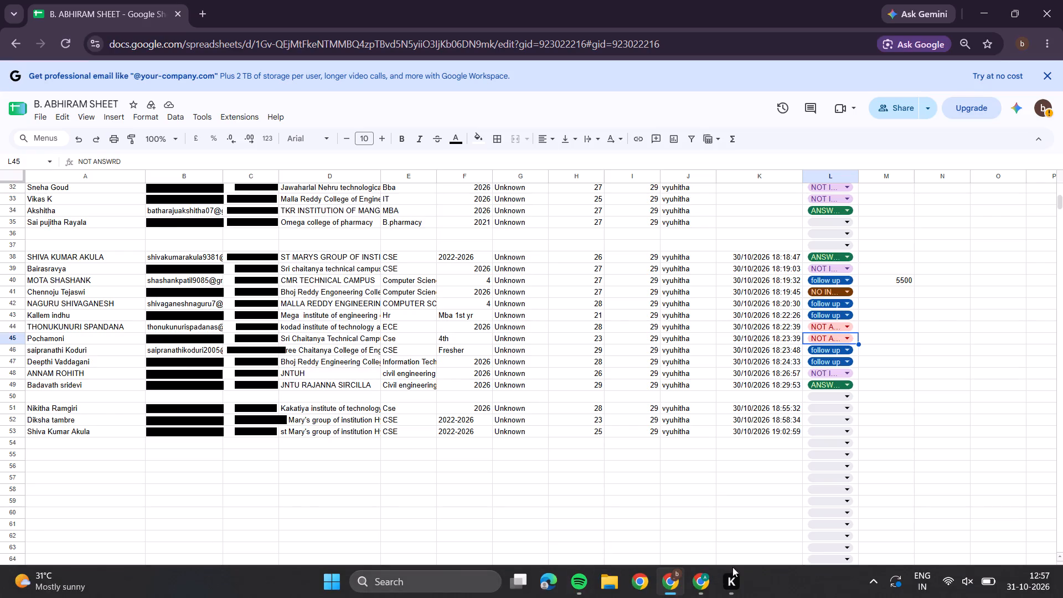
{"action": "left_click", "coordinate": [698, 586]}
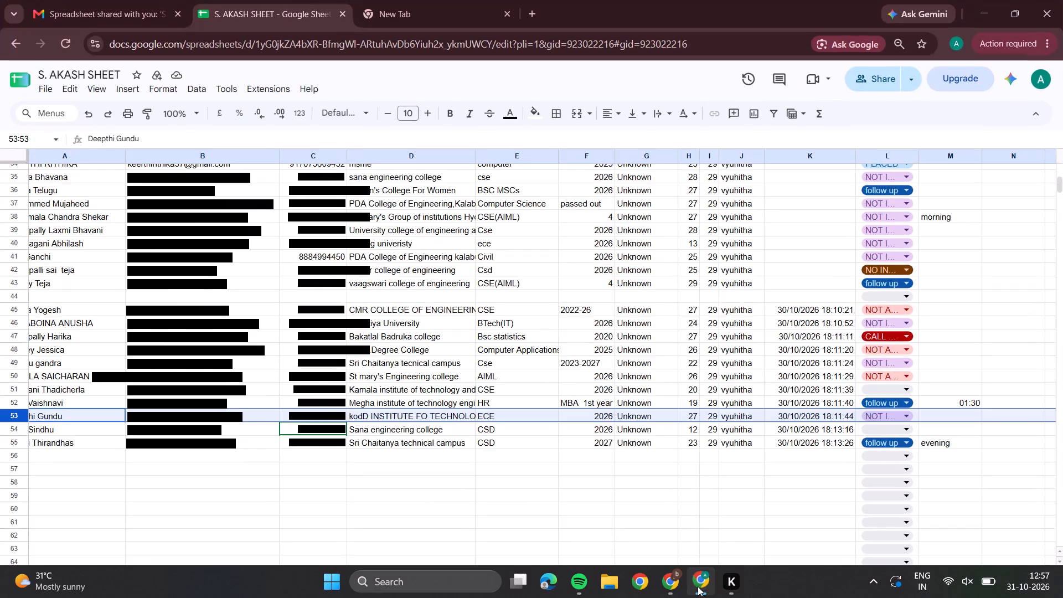
{"action": "scroll", "coordinate": [148, 420], "scroll_direction": "right", "scroll_amount": 3}
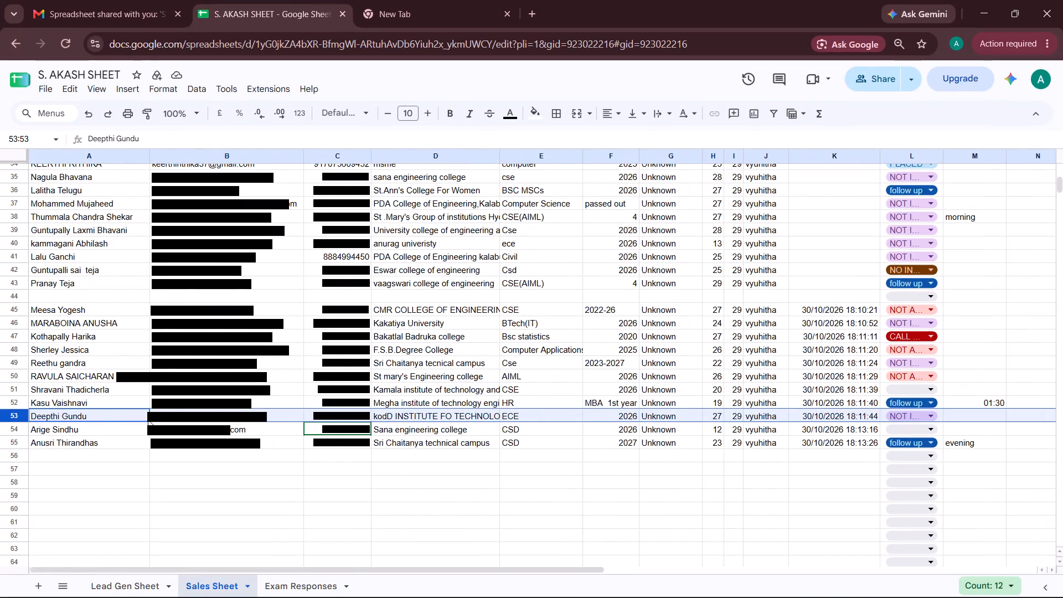
{"action": "left_click", "coordinate": [21, 430]}
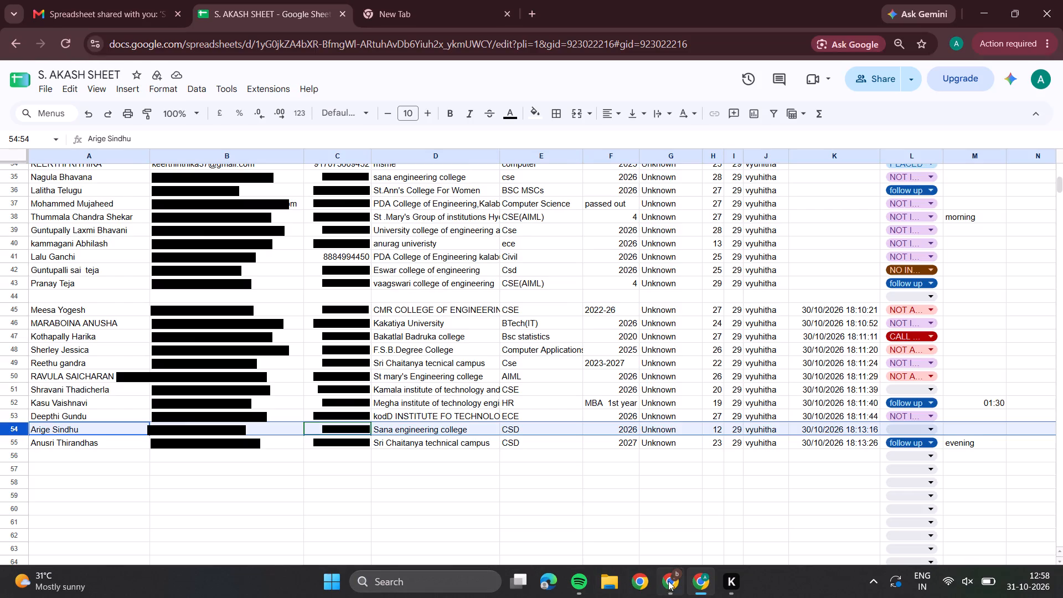
{"action": "left_click", "coordinate": [668, 582]}
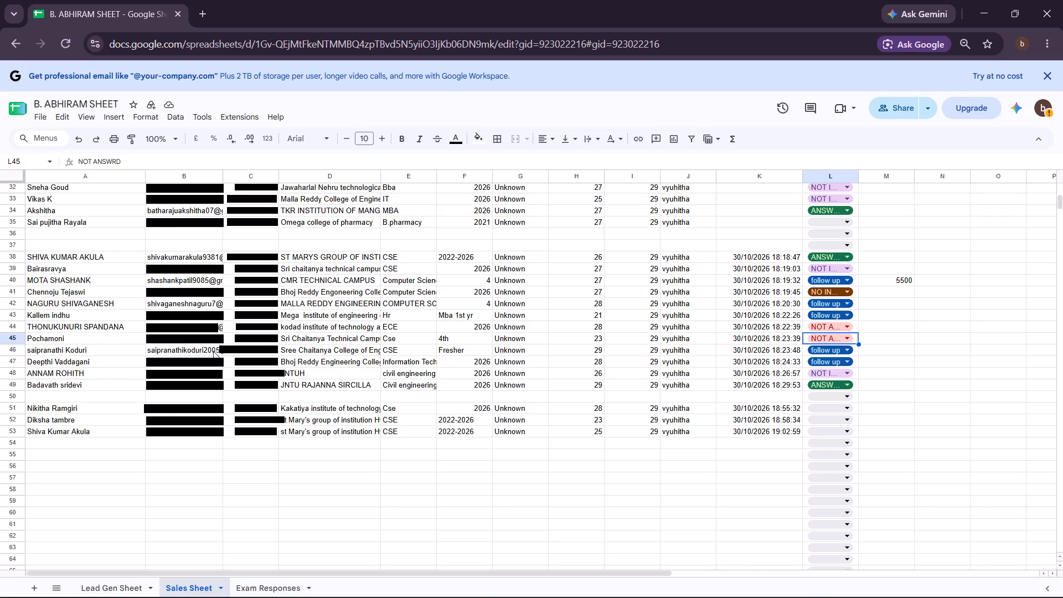
{"action": "left_click", "coordinate": [12, 409]}
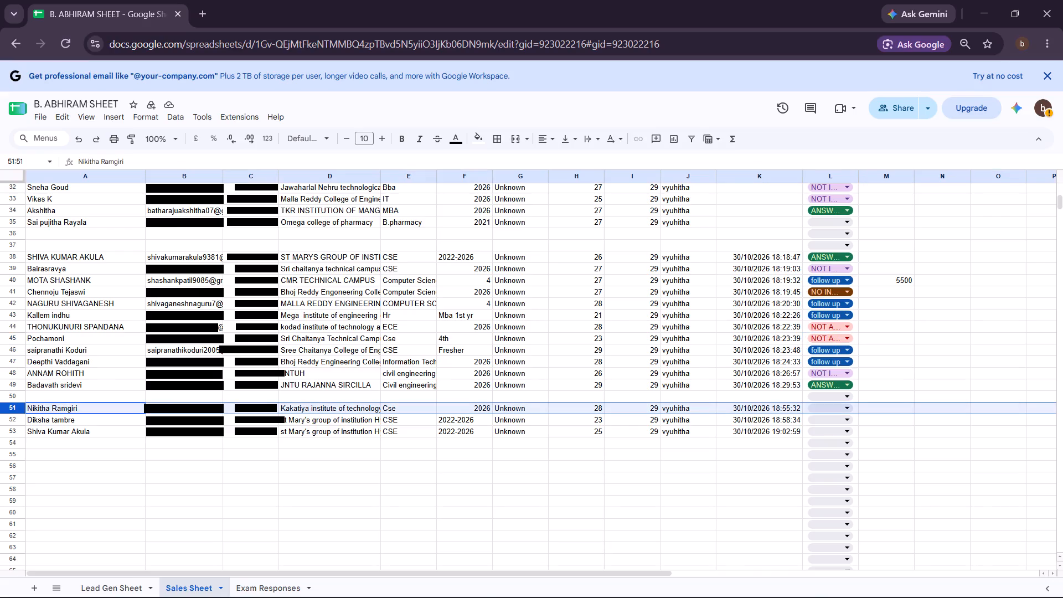
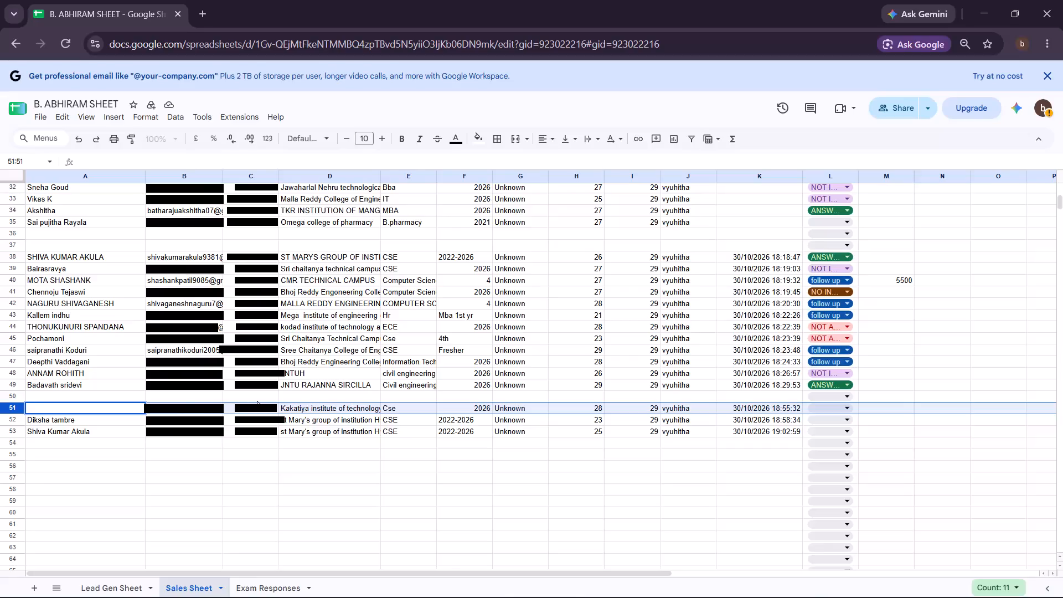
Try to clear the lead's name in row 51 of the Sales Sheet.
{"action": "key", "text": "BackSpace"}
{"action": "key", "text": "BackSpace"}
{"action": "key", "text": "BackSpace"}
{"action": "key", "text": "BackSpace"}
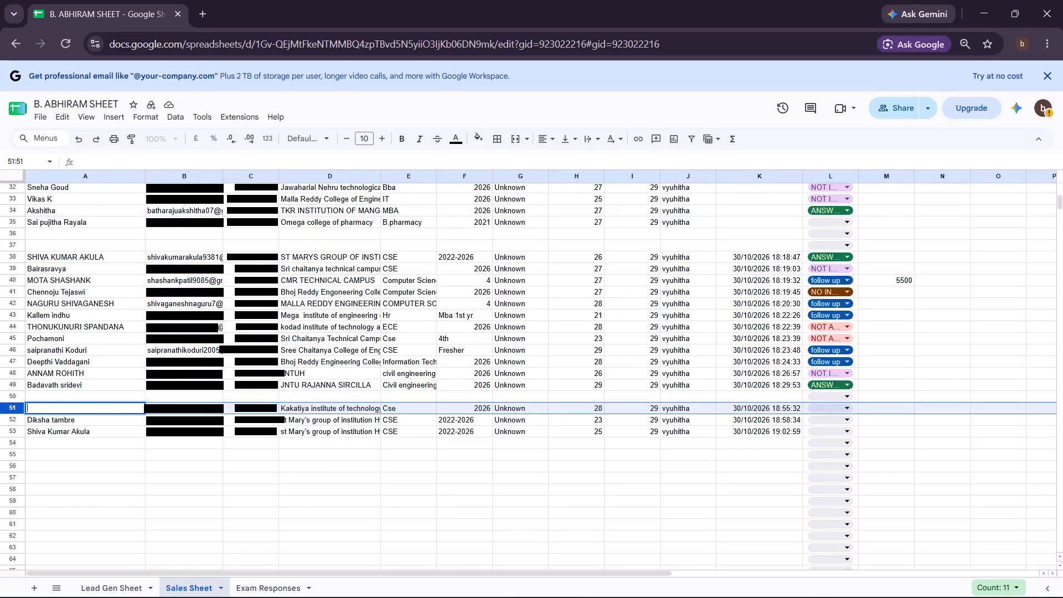
Select row 52 of the Sales Sheet to examine that lead's record.
{"action": "left_click", "coordinate": [13, 424]}
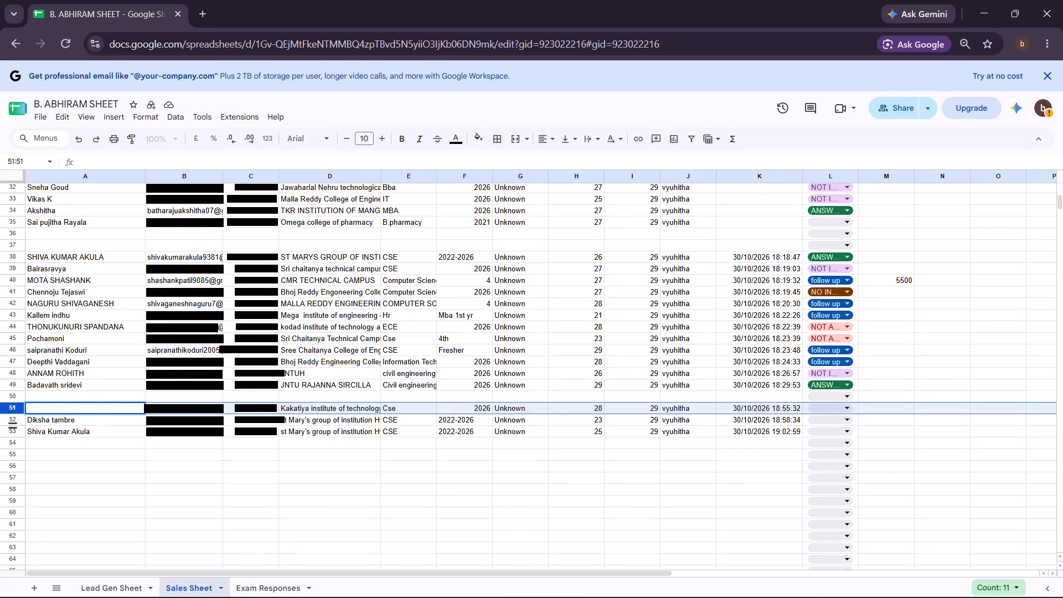
{"action": "left_click", "coordinate": [14, 419]}
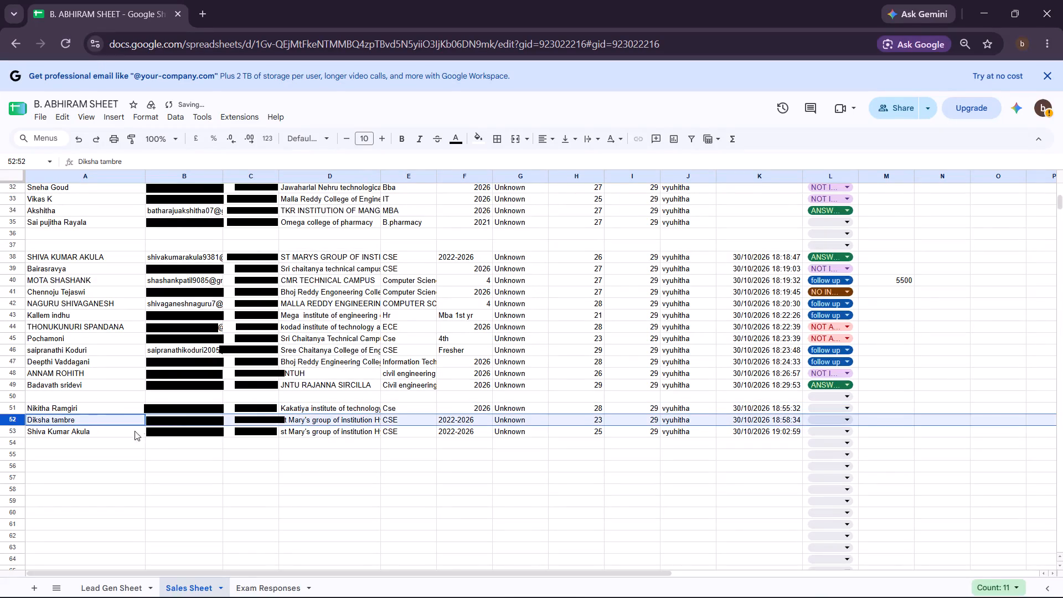
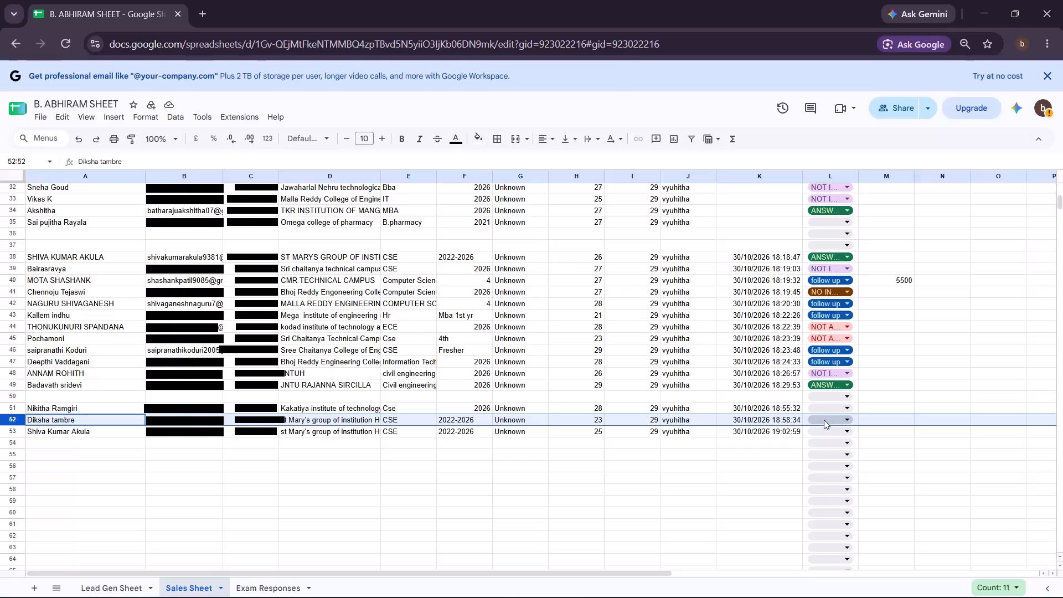
Open the call status options for the lead in row 52 of the Sales Sheet.
{"action": "left_click", "coordinate": [824, 420]}
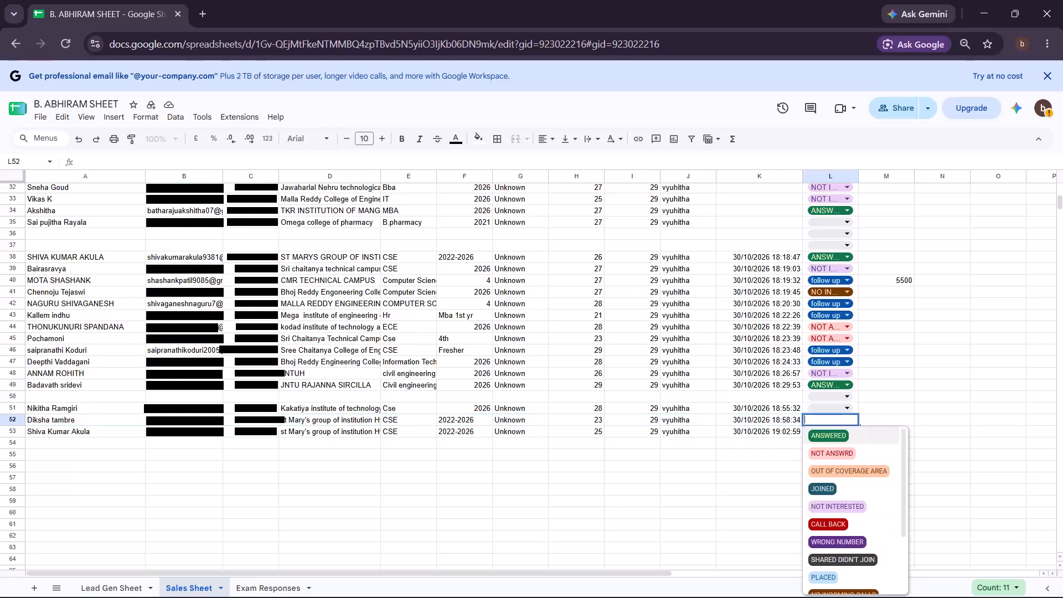
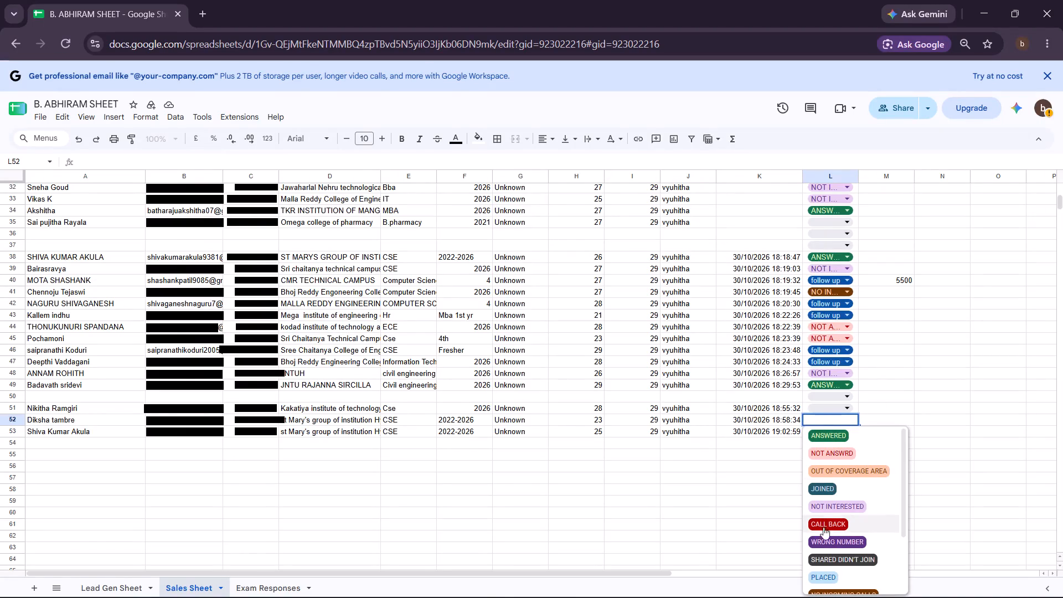
Set the call status of the lead in row 52 to NOT INTERESTED.
{"action": "scroll", "coordinate": [831, 482], "scroll_direction": "down", "scroll_amount": 2}
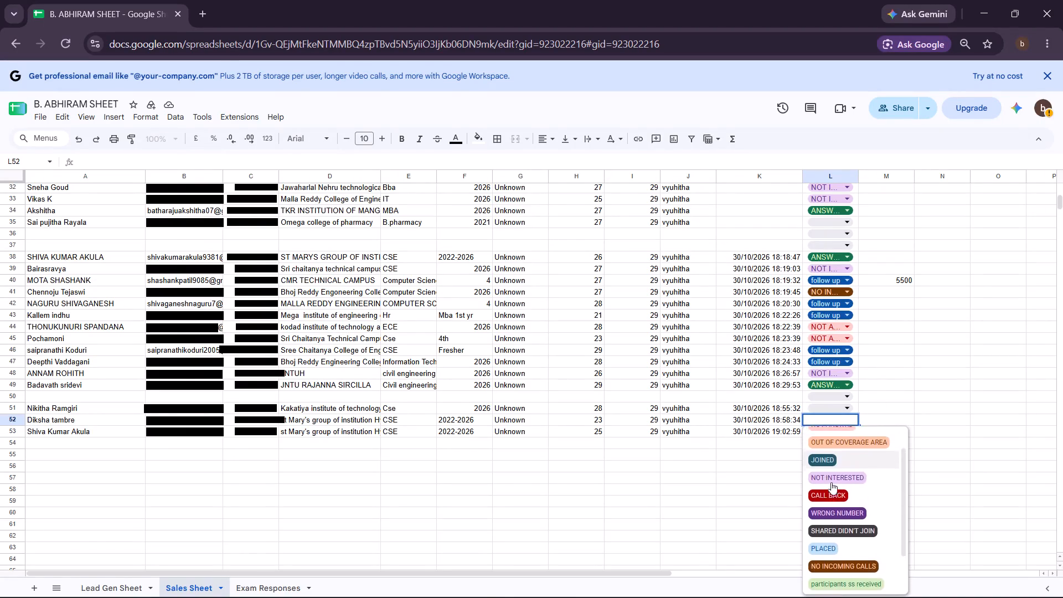
{"action": "scroll", "coordinate": [831, 482], "scroll_direction": "down", "scroll_amount": 2}
{"action": "scroll", "coordinate": [833, 456], "scroll_direction": "up", "scroll_amount": 5}
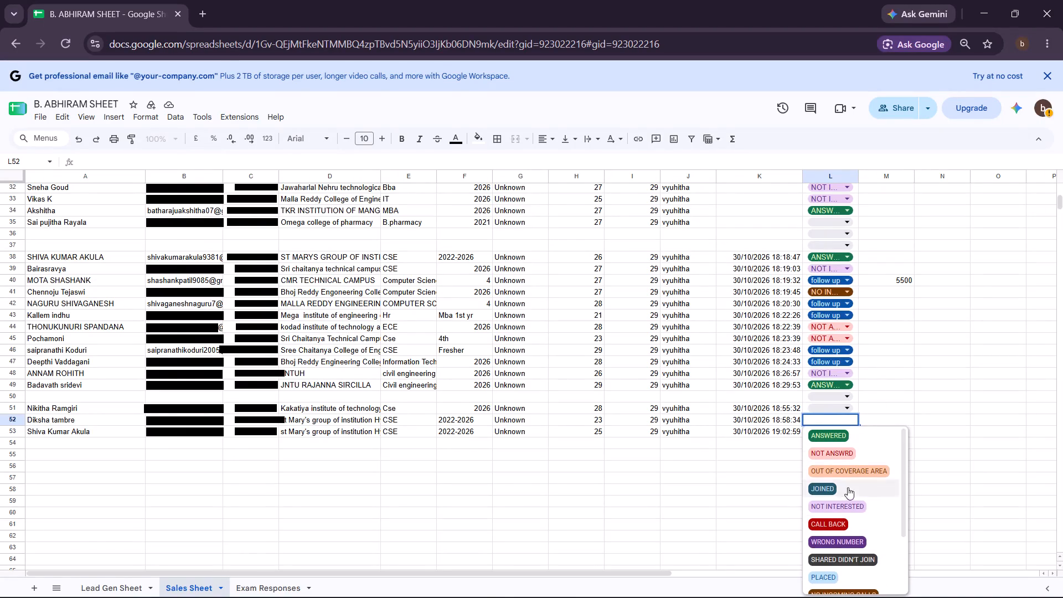
{"action": "left_click", "coordinate": [832, 506]}
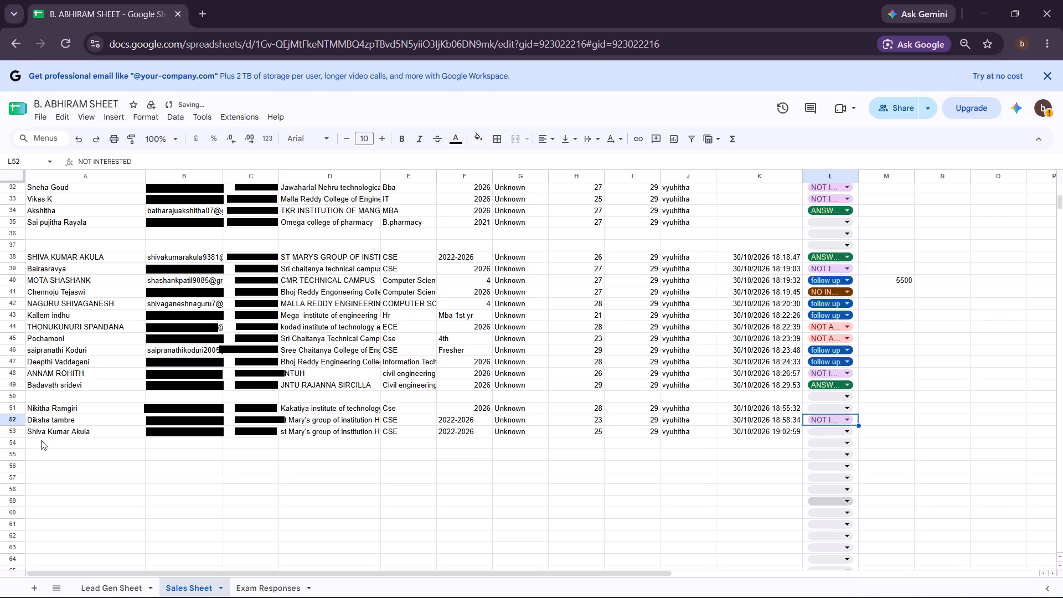
Highlight row 53 of the Sales Sheet to review that lead's details.
{"action": "left_click", "coordinate": [17, 431]}
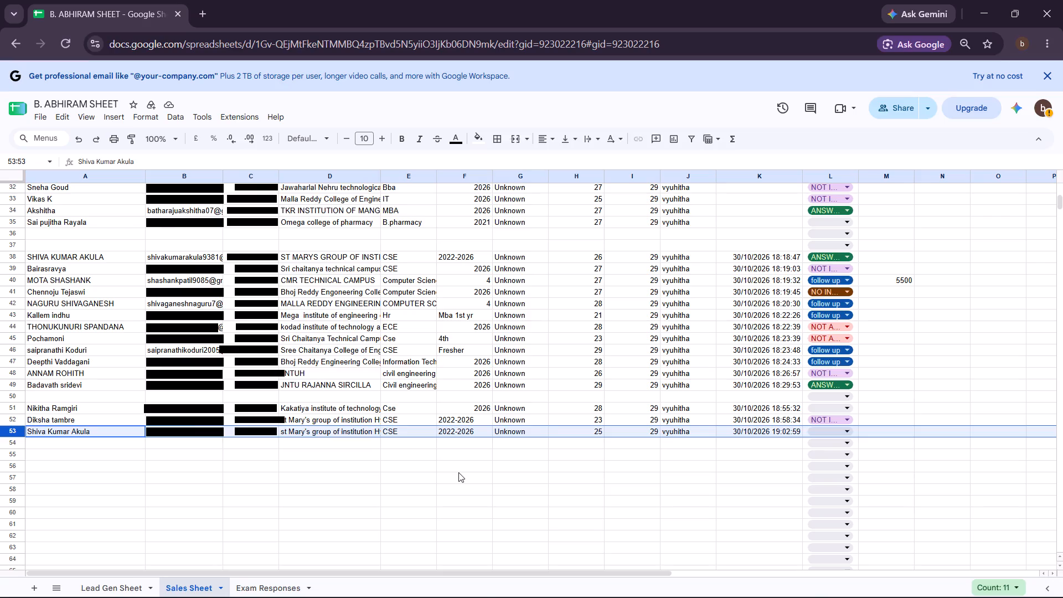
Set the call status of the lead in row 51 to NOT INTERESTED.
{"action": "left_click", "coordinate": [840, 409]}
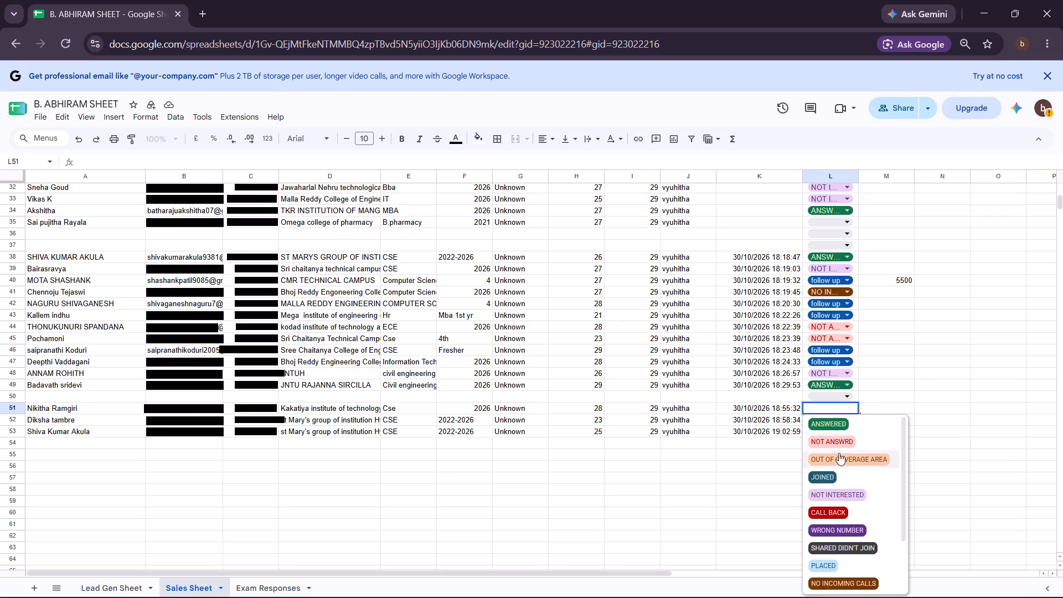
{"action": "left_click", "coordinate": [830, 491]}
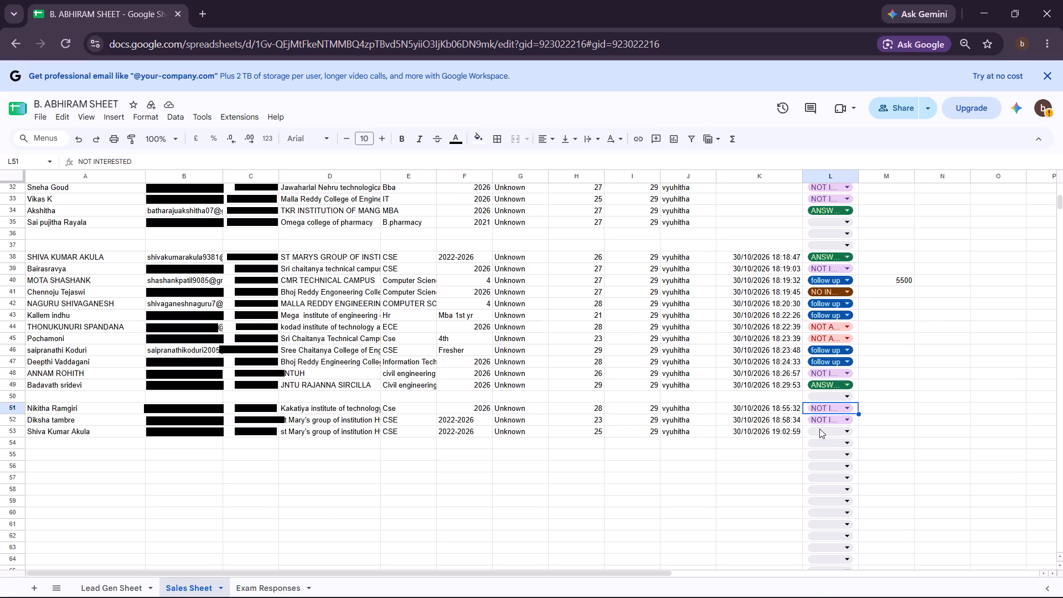
Set the call status of the lead in row 53 to NOT ANSWRD.
{"action": "left_click", "coordinate": [827, 429]}
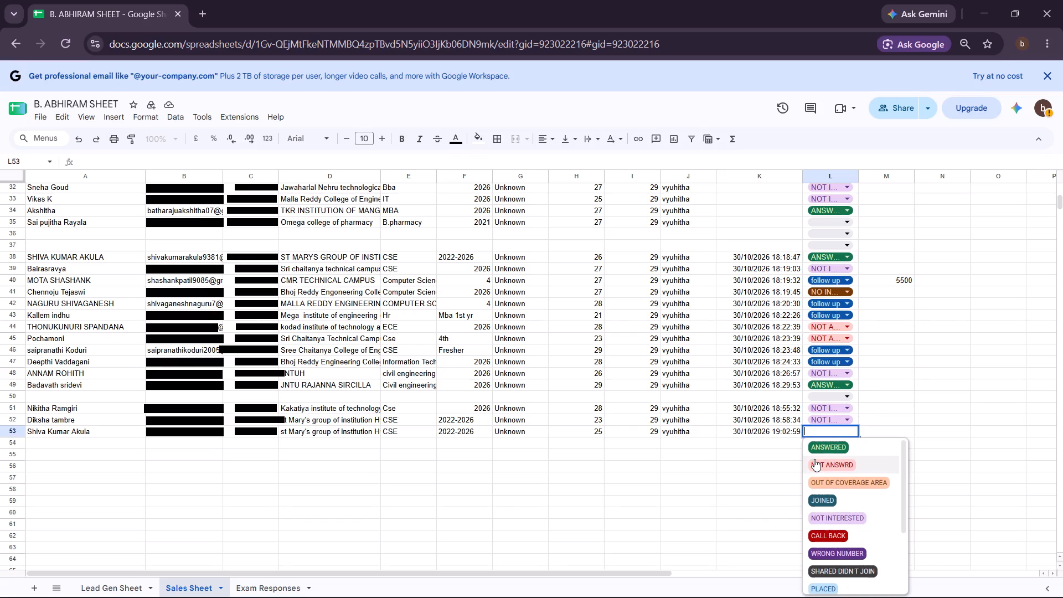
{"action": "left_click", "coordinate": [814, 459]}
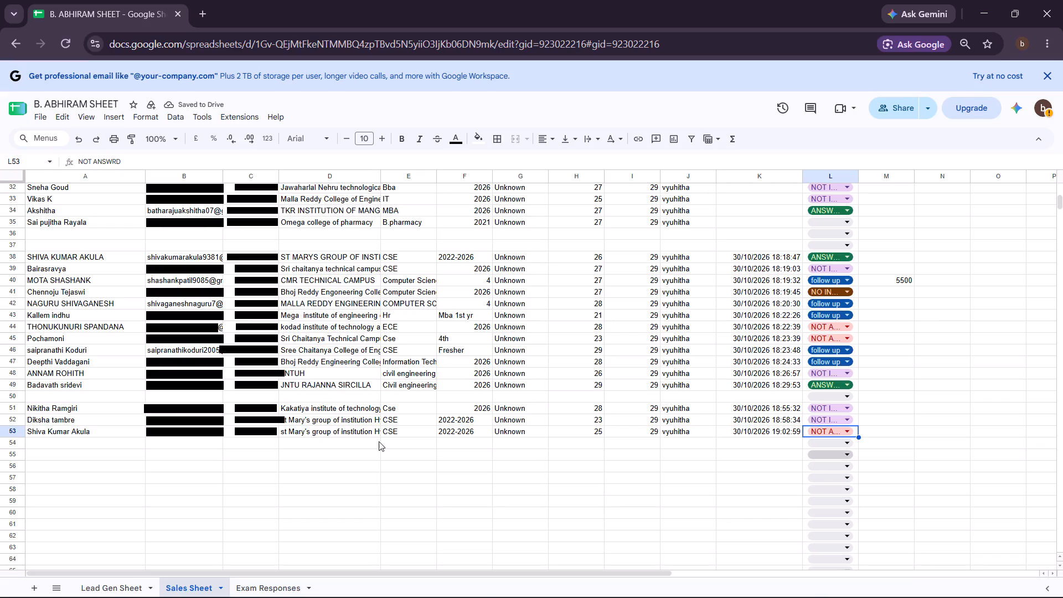
Review the lead in row 51 and change its call status to follow up.
{"action": "left_click", "coordinate": [17, 406]}
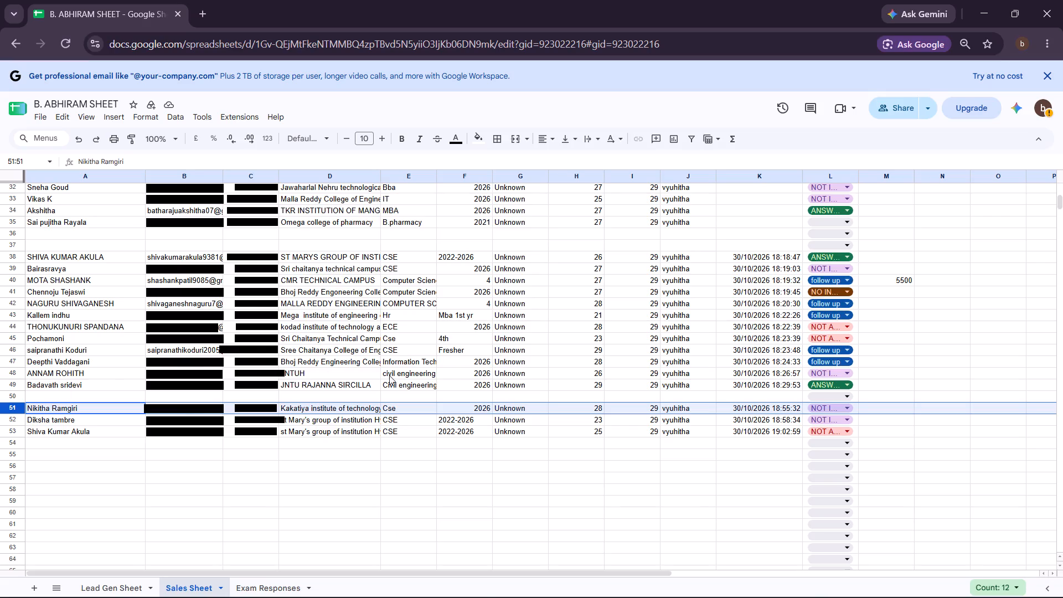
{"action": "left_click", "coordinate": [821, 408]}
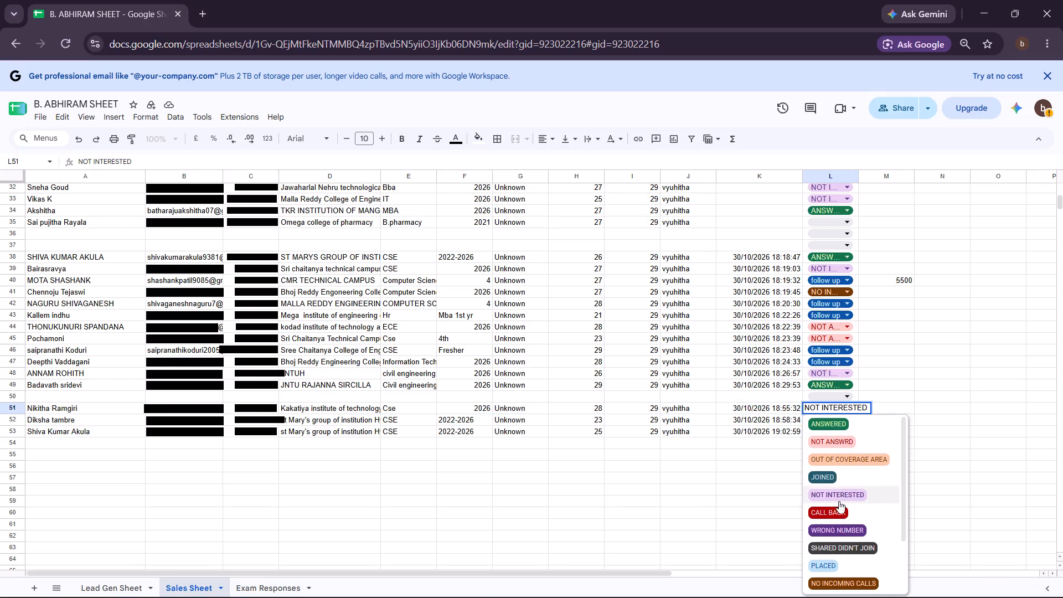
{"action": "scroll", "coordinate": [837, 522], "scroll_direction": "down", "scroll_amount": 1}
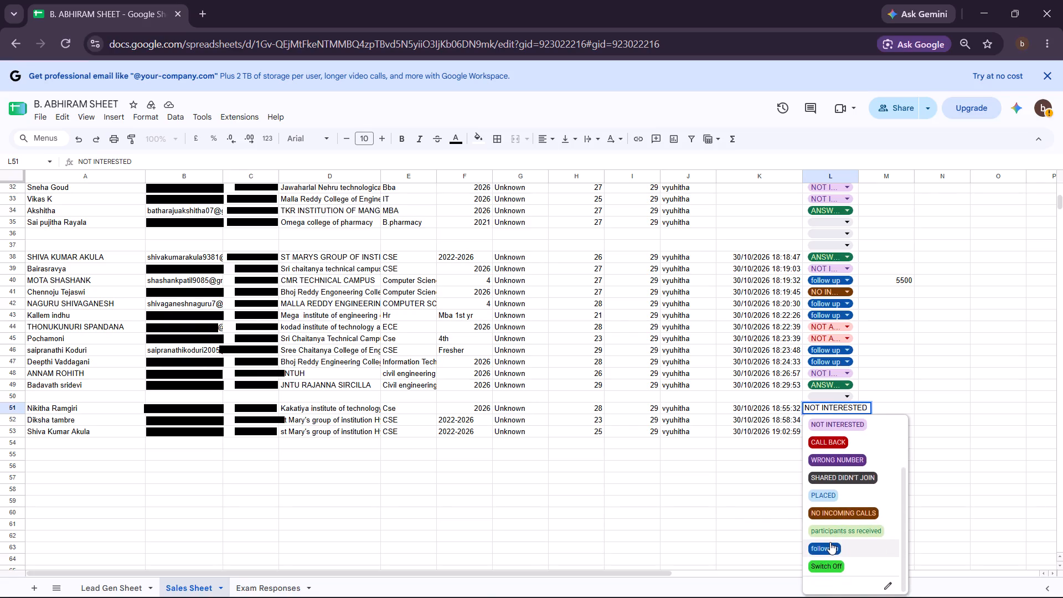
{"action": "scroll", "coordinate": [830, 542], "scroll_direction": "up", "scroll_amount": 3}
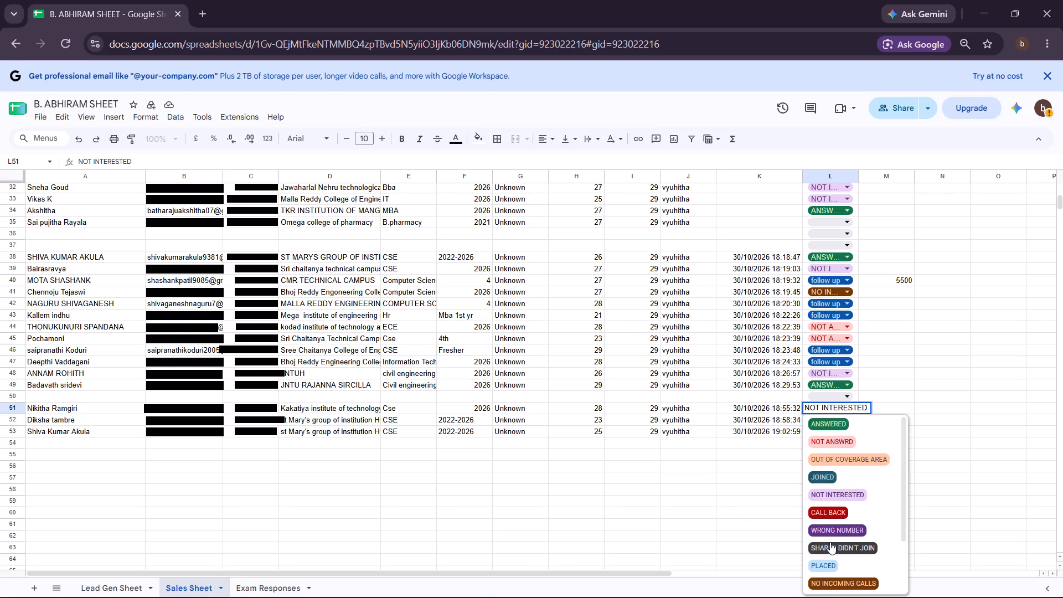
{"action": "scroll", "coordinate": [830, 542], "scroll_direction": "down", "scroll_amount": 5}
{"action": "left_click", "coordinate": [825, 545]}
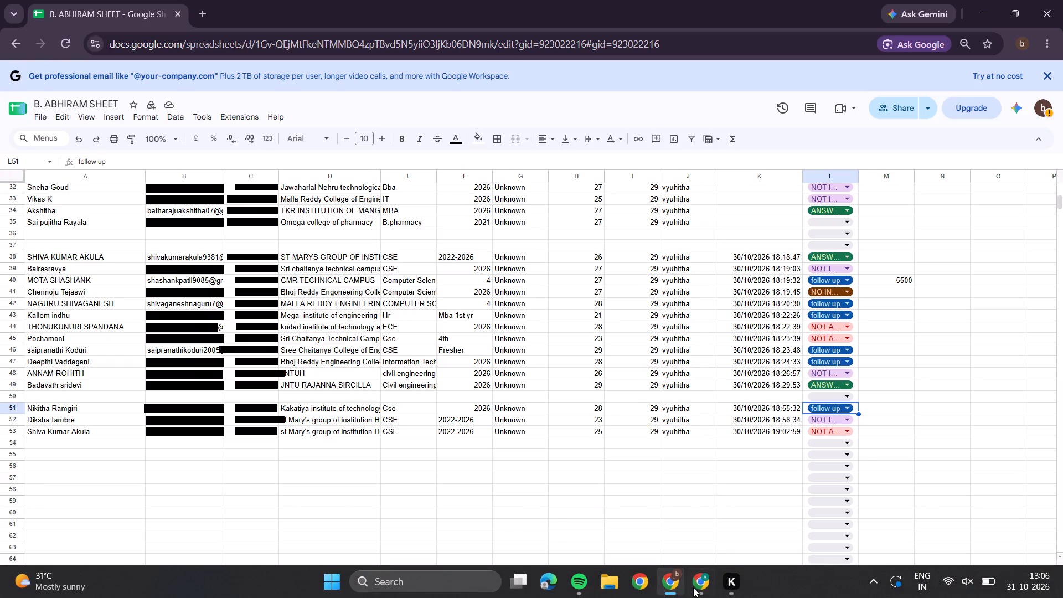
{"action": "left_click", "coordinate": [696, 536]}
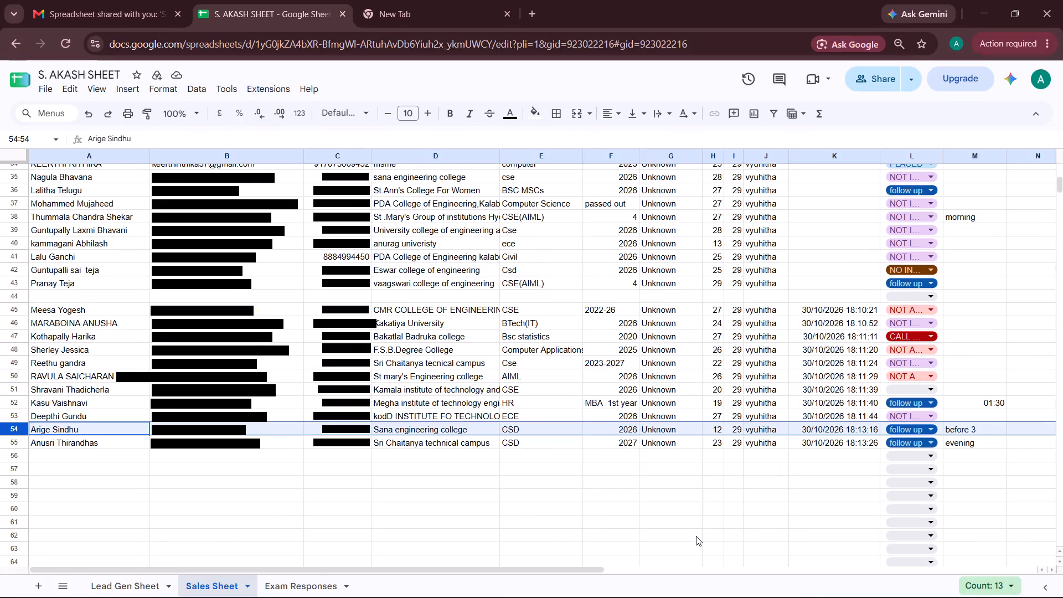
{"action": "left_click", "coordinate": [65, 41]}
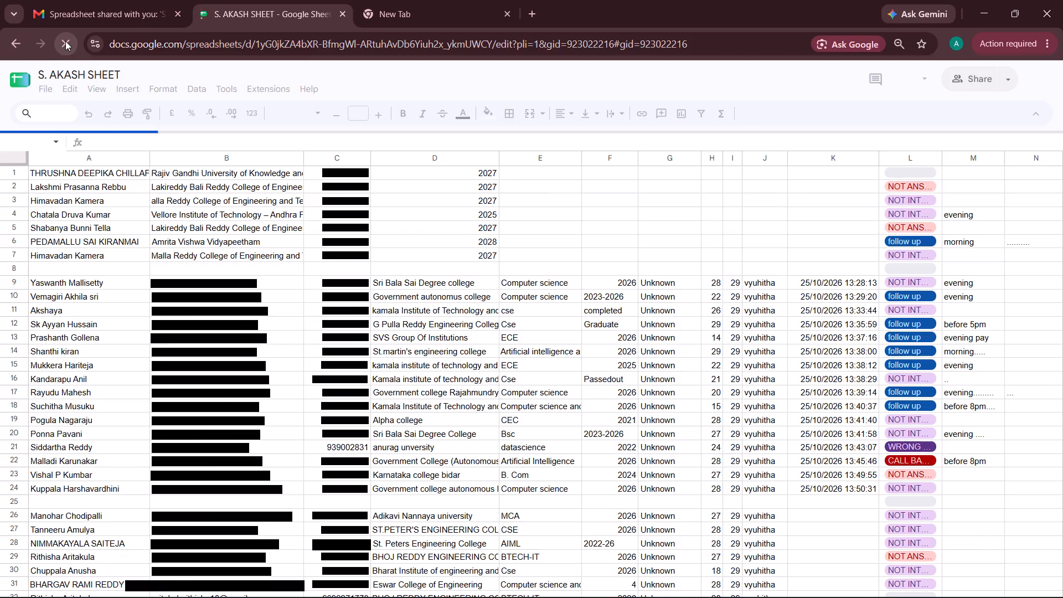
Highlight rows 50, 51 and 54 of the Sales Sheet in turn to review those leads' details and call statuses.
{"action": "scroll", "coordinate": [235, 323], "scroll_direction": "down", "scroll_amount": 5}
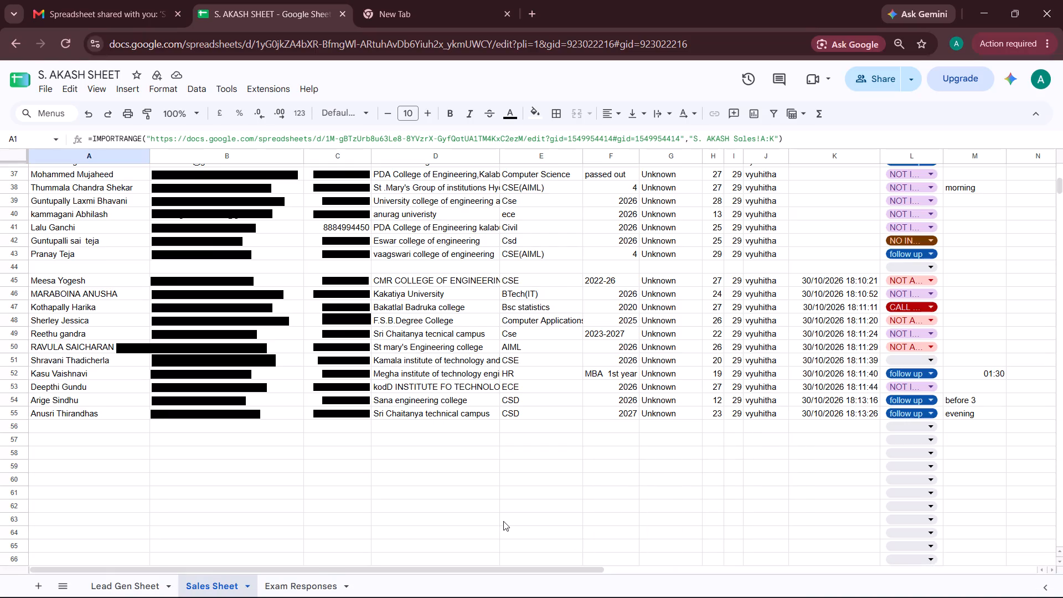
{"action": "left_click", "coordinate": [18, 345]}
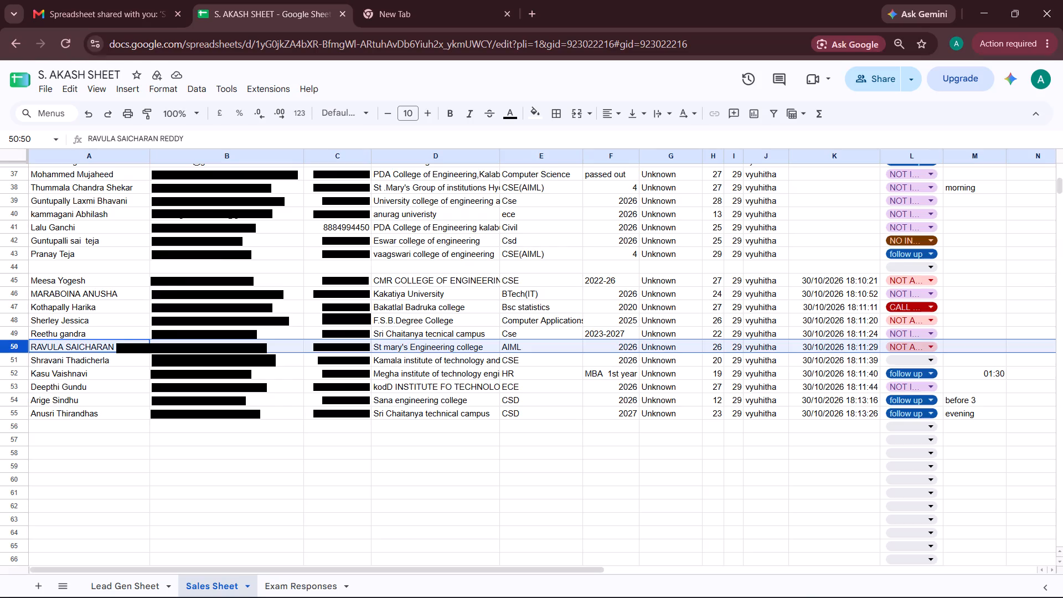
{"action": "left_click", "coordinate": [16, 359]}
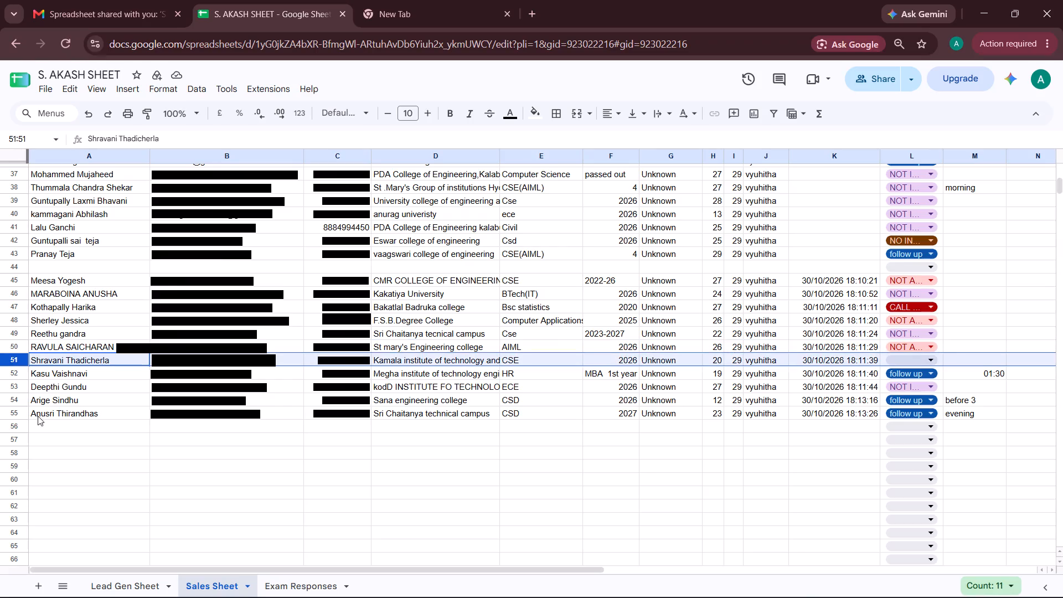
{"action": "left_click", "coordinate": [24, 400]}
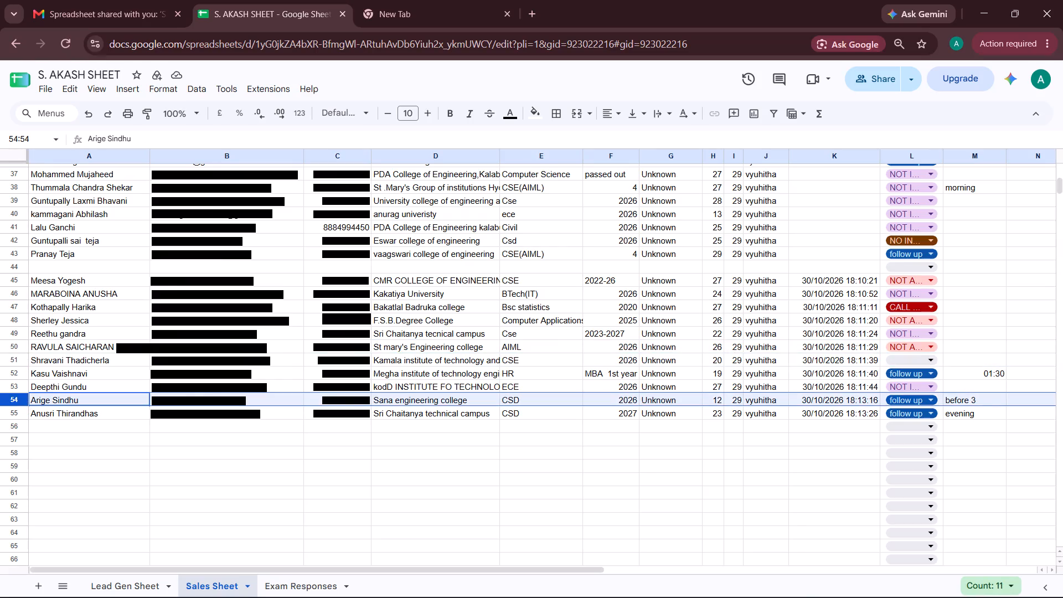
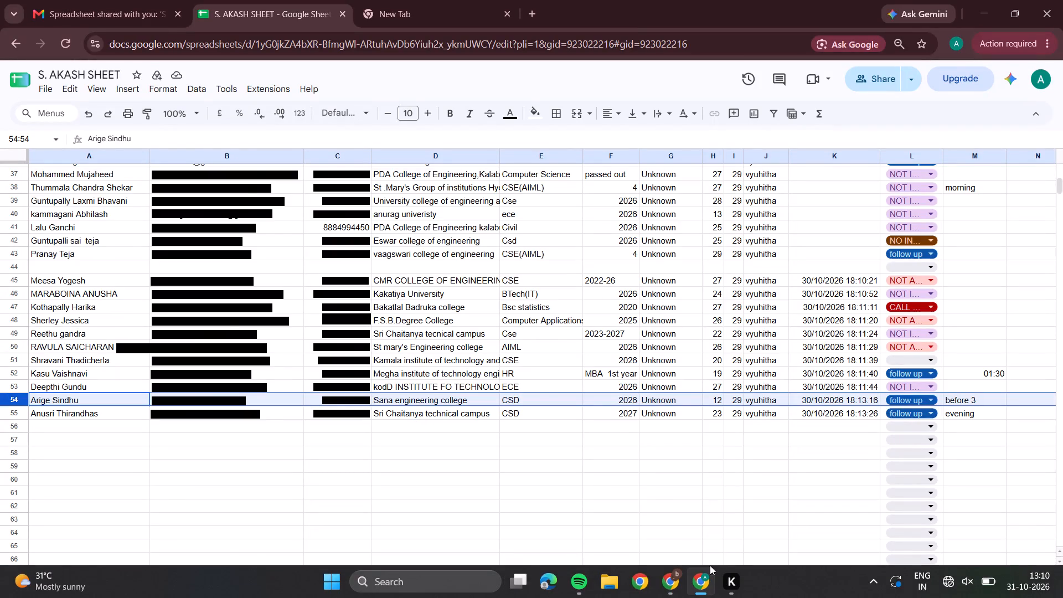
{"action": "left_click", "coordinate": [663, 512]}
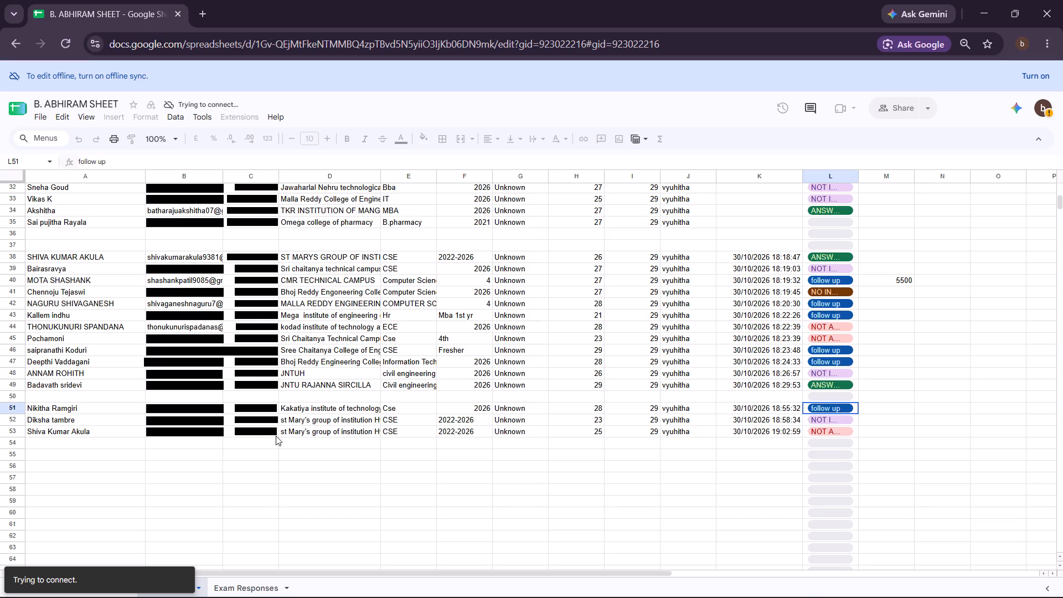
Turn the computer's Wi-Fi off and back on to reconnect the spreadsheet, checking the network connection in the Wi-Fi list.
{"action": "left_click", "coordinate": [829, 431]}
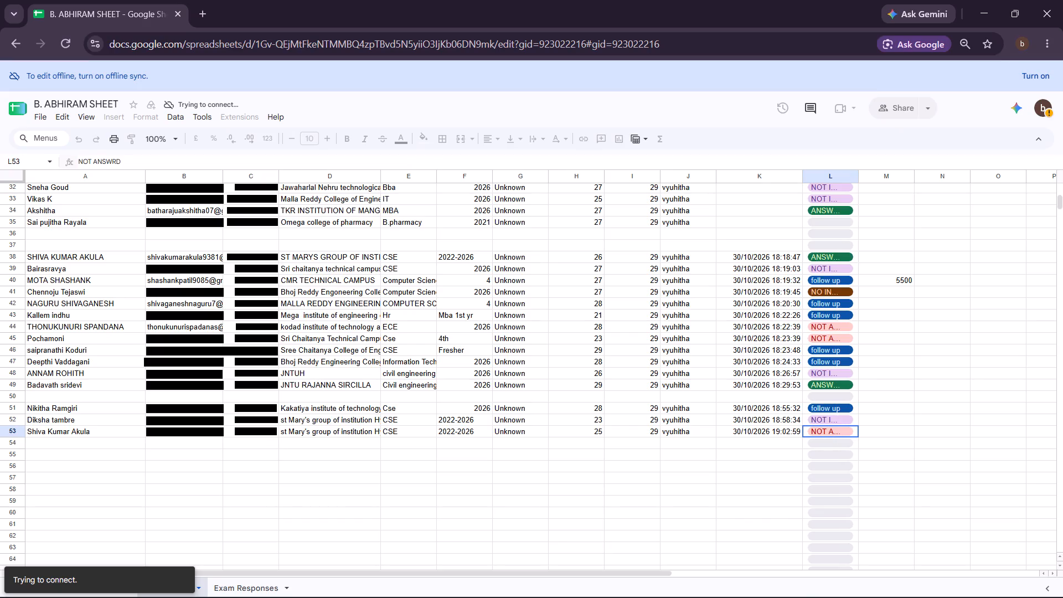
{"action": "left_click", "coordinate": [963, 590]}
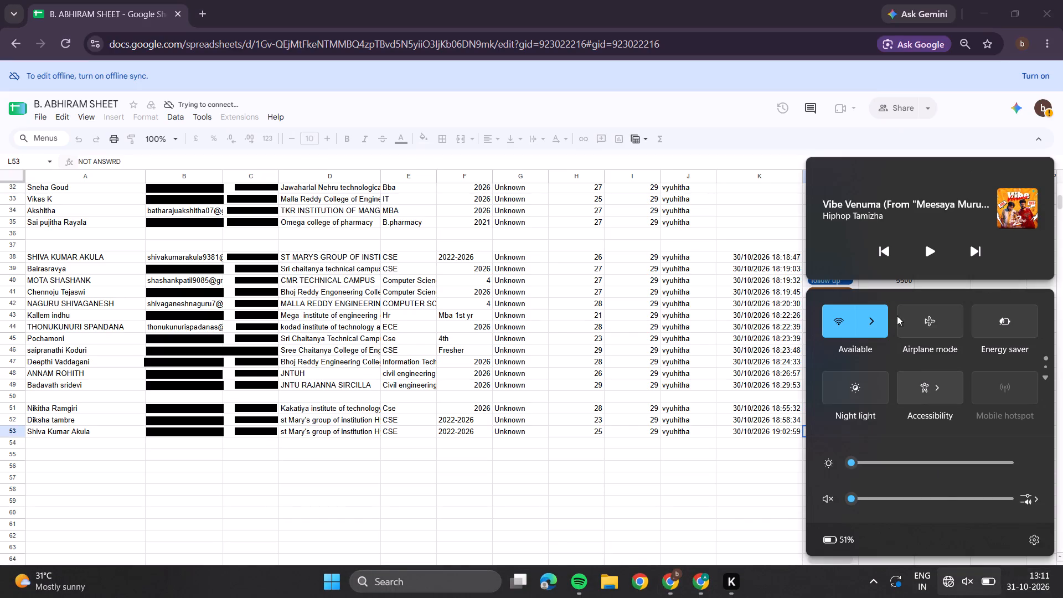
{"action": "left_click", "coordinate": [826, 318]}
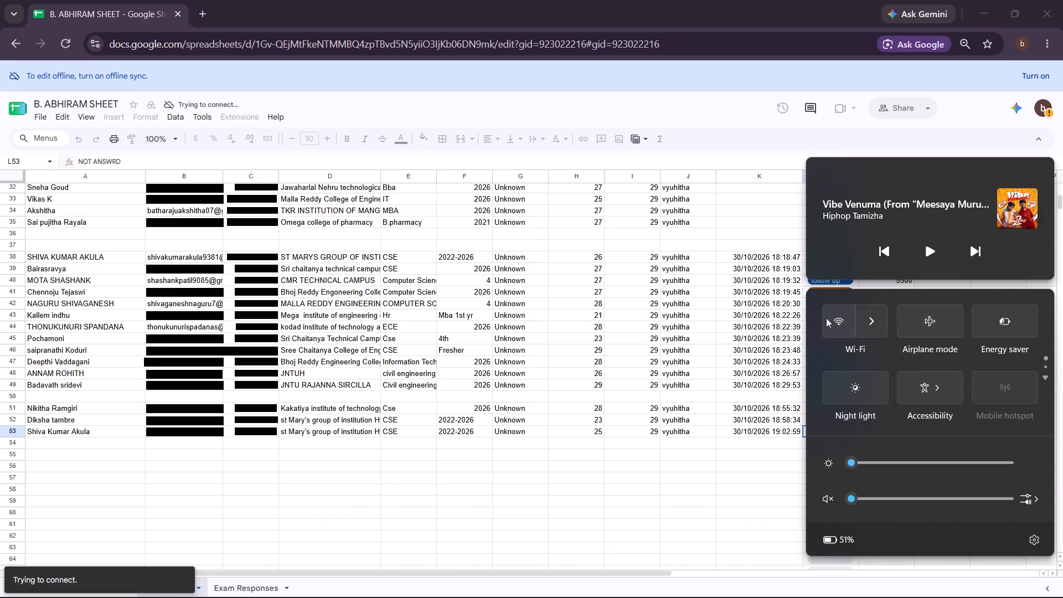
{"action": "left_click", "coordinate": [826, 318]}
{"action": "left_click", "coordinate": [873, 317]}
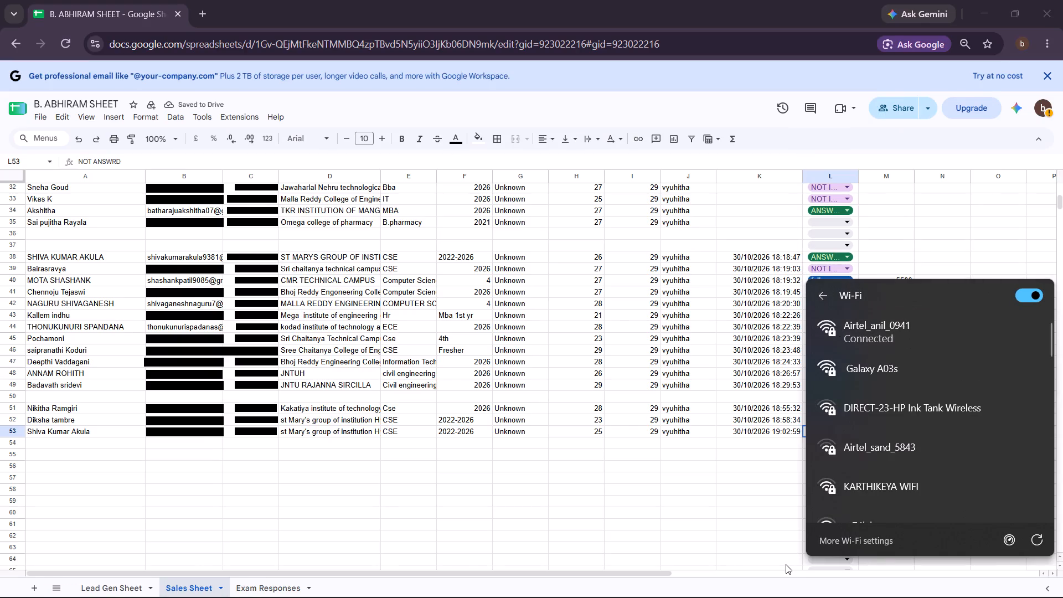
{"action": "left_click", "coordinate": [816, 589]}
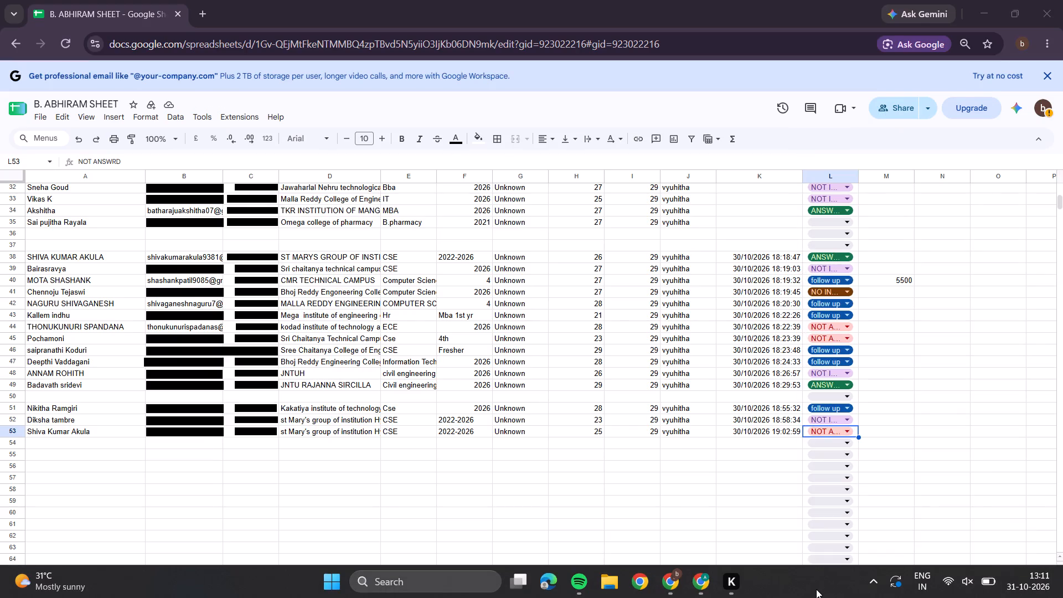
Change the call status of the lead in row 53 to NOT INTERESTED.
{"action": "left_click", "coordinate": [826, 434]}
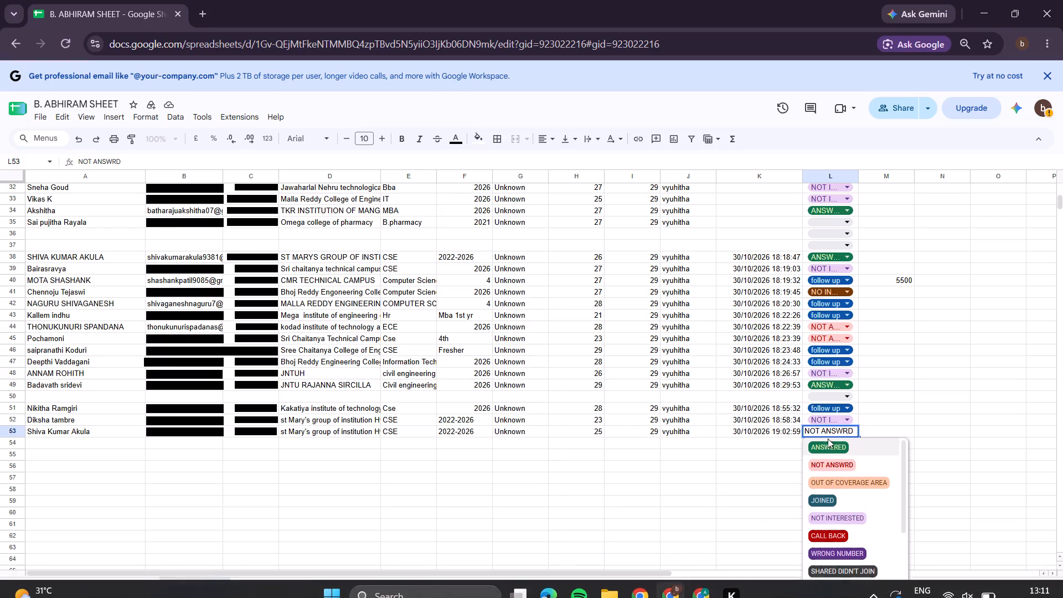
{"action": "left_click", "coordinate": [826, 518]}
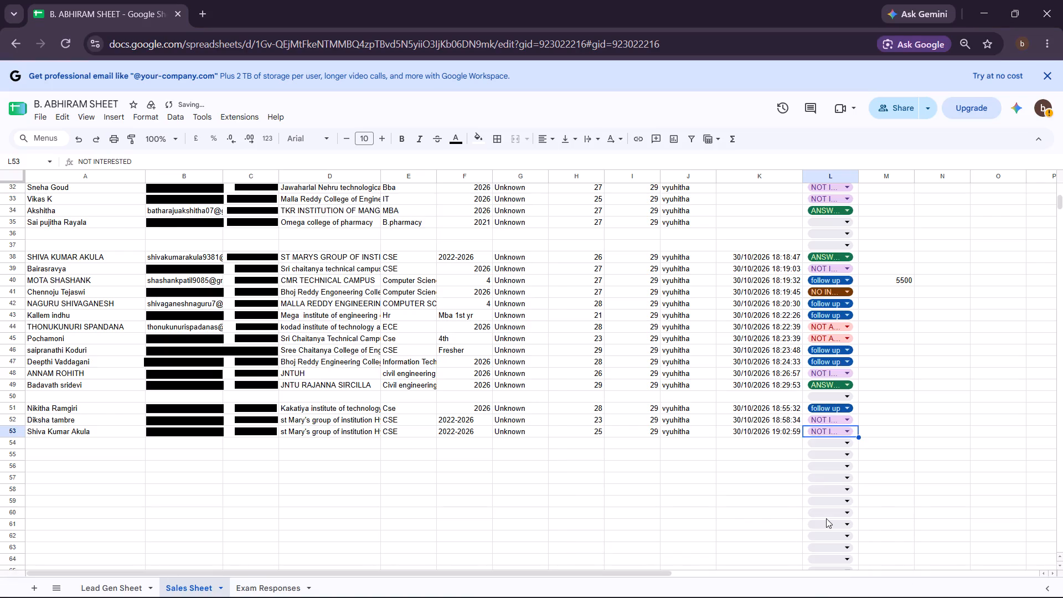
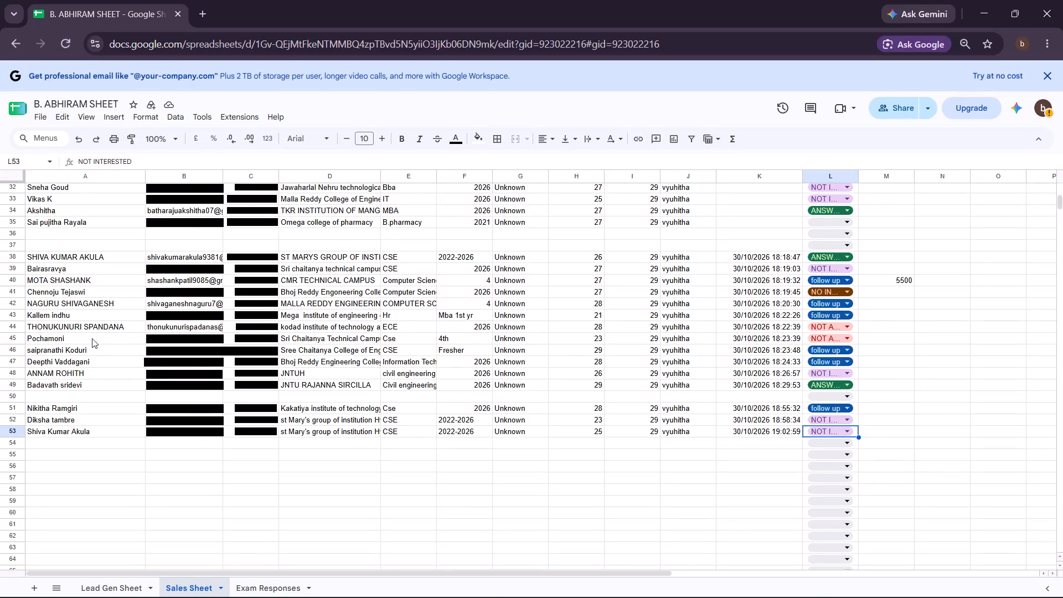
Select lead row 44 and then row 49 in the Sales Sheet to review their call details.
{"action": "left_click", "coordinate": [17, 325]}
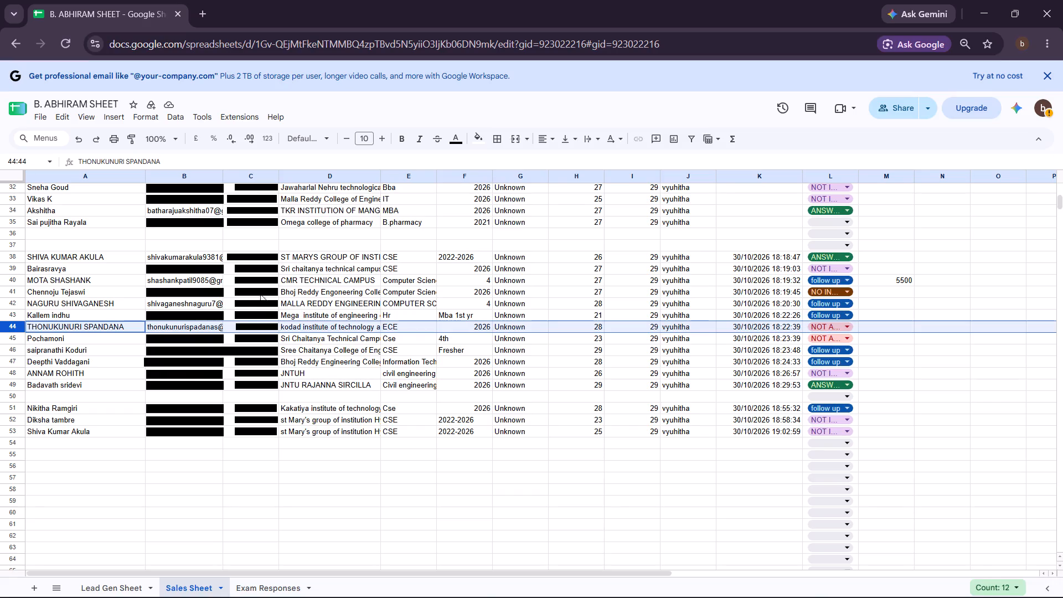
{"action": "left_click", "coordinate": [22, 384]}
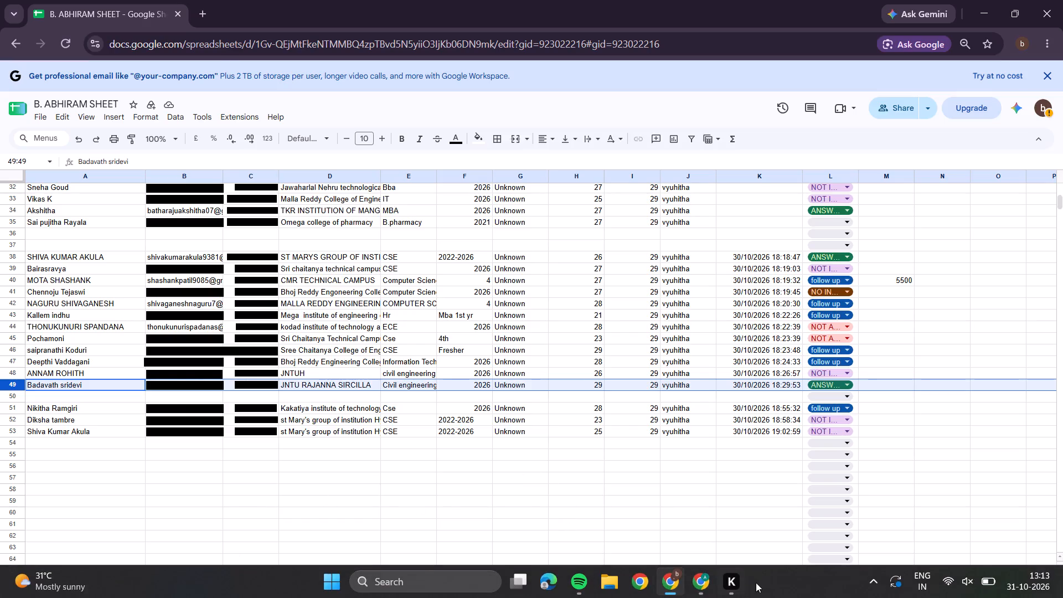
{"action": "left_click", "coordinate": [695, 579]}
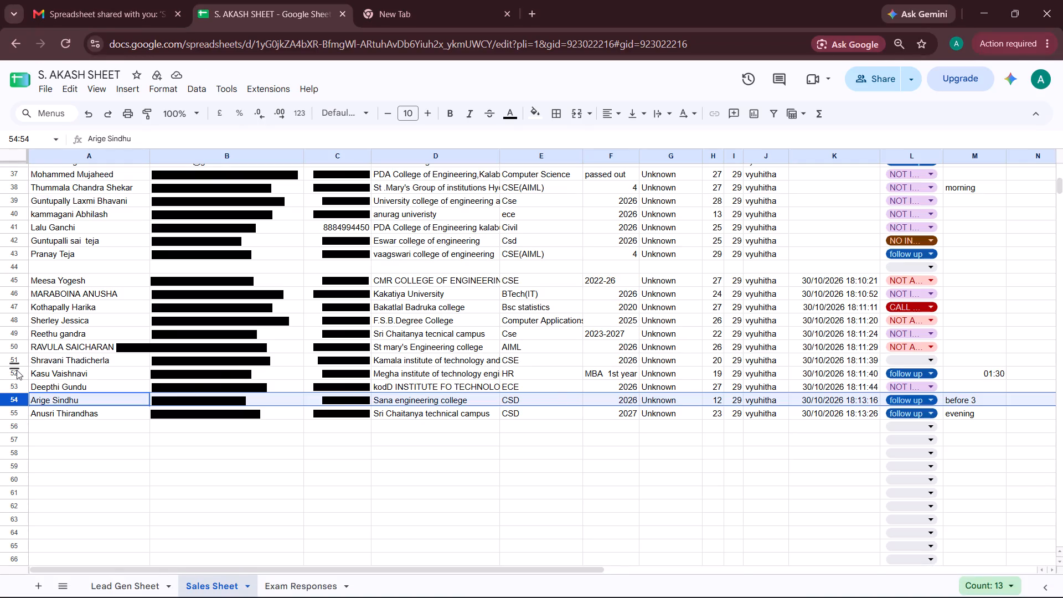
{"action": "left_click", "coordinate": [64, 43]}
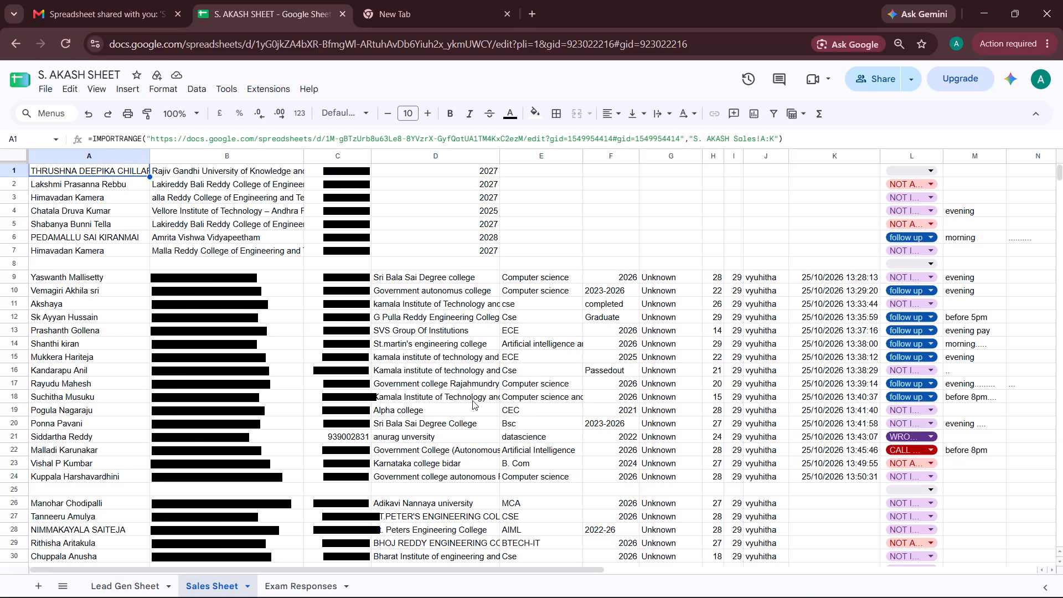
Review the call outcomes and follow-up notes of the leads in the Sales Sheet, selecting row 52 for a closer look.
{"action": "scroll", "coordinate": [663, 421], "scroll_direction": "down", "scroll_amount": 2}
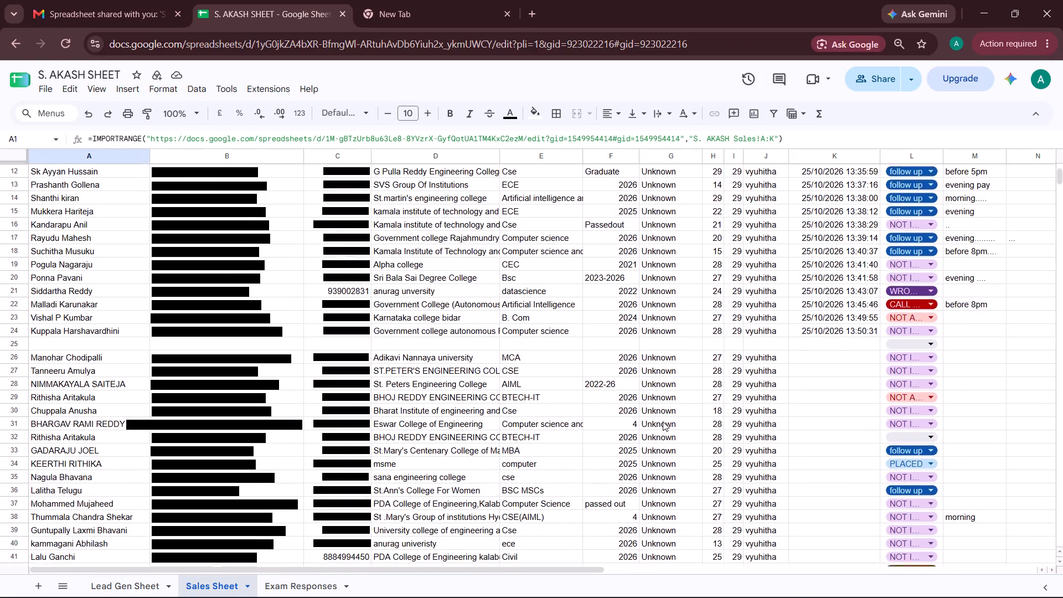
{"action": "scroll", "coordinate": [663, 421], "scroll_direction": "down", "scroll_amount": 4}
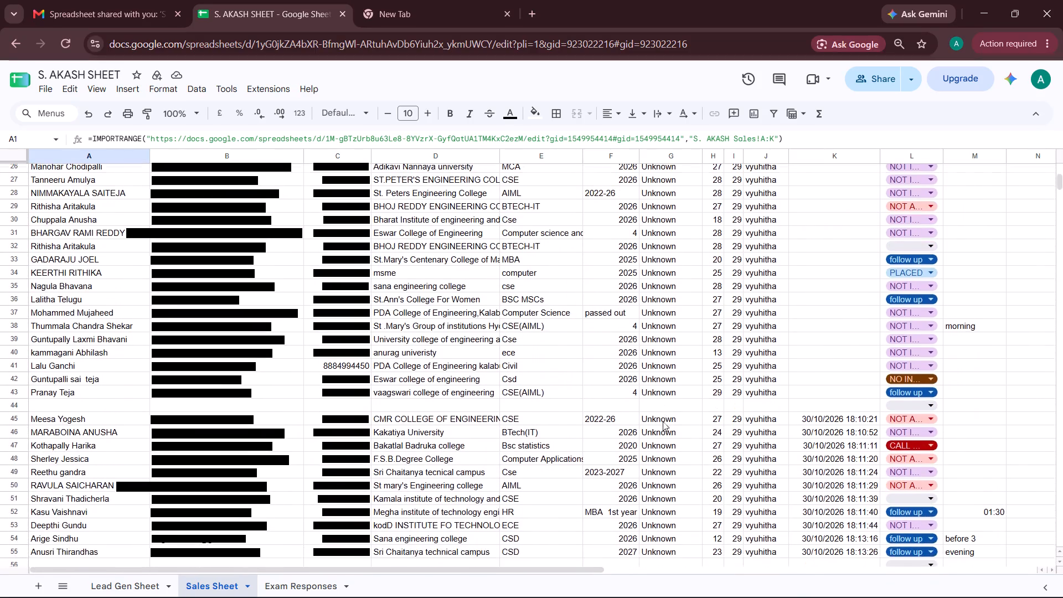
{"action": "scroll", "coordinate": [663, 421], "scroll_direction": "down", "scroll_amount": 1}
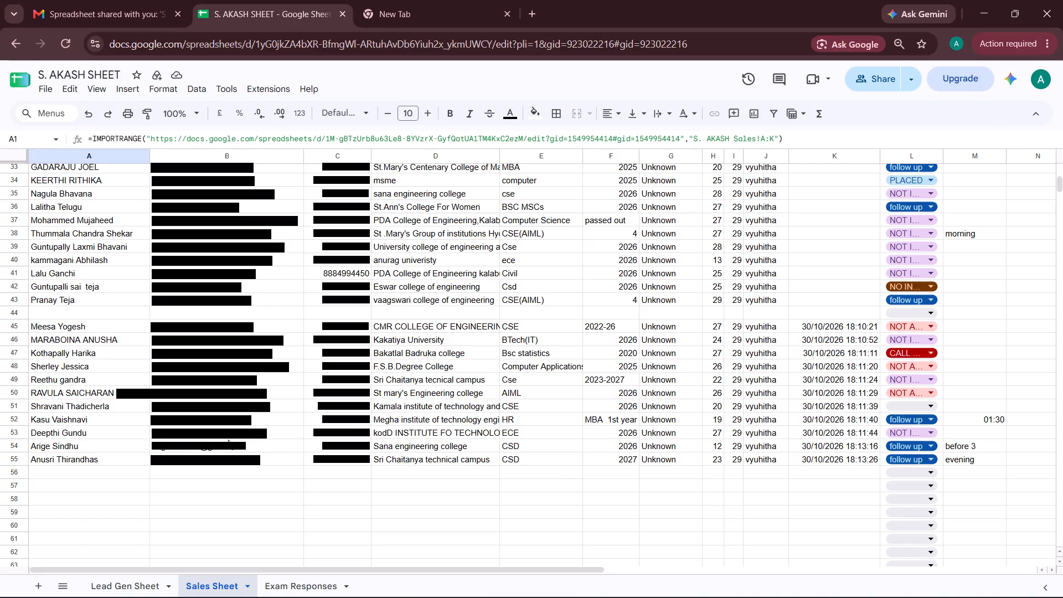
{"action": "left_click", "coordinate": [20, 421]}
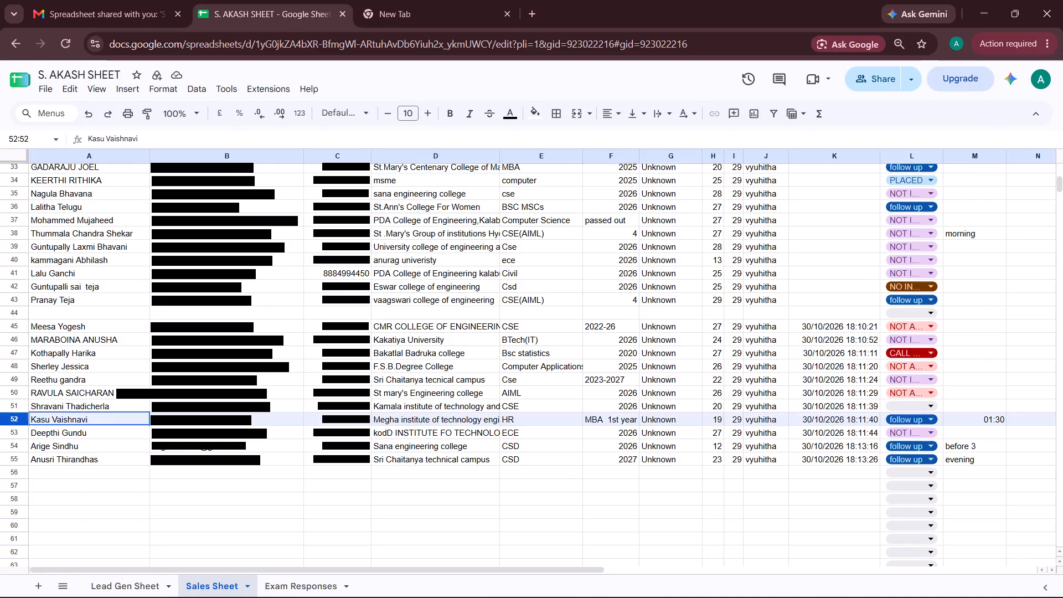
{"action": "scroll", "coordinate": [20, 421], "scroll_direction": "up", "scroll_amount": 2}
{"action": "scroll", "coordinate": [95, 337], "scroll_direction": "right", "scroll_amount": 1}
{"action": "scroll", "coordinate": [95, 337], "scroll_direction": "up", "scroll_amount": 1}
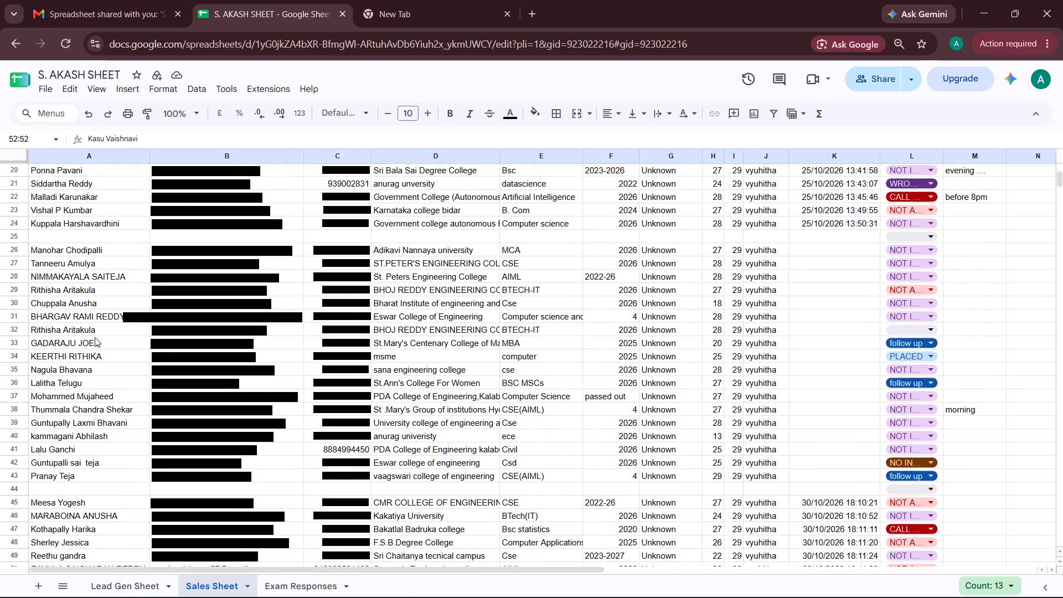
{"action": "scroll", "coordinate": [95, 337], "scroll_direction": "up", "scroll_amount": 1}
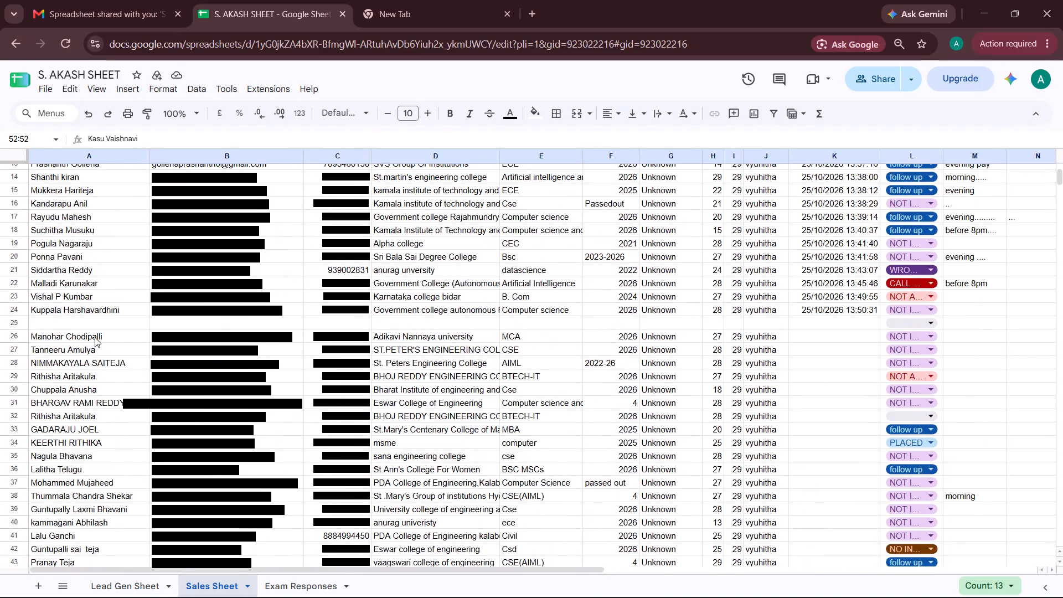
{"action": "scroll", "coordinate": [152, 331], "scroll_direction": "down", "scroll_amount": 4}
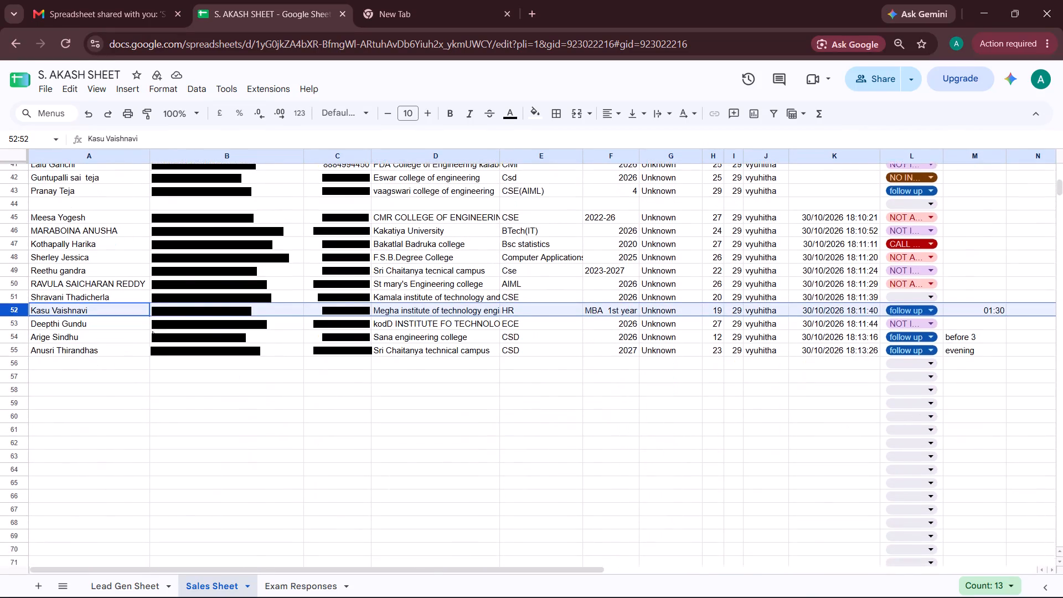
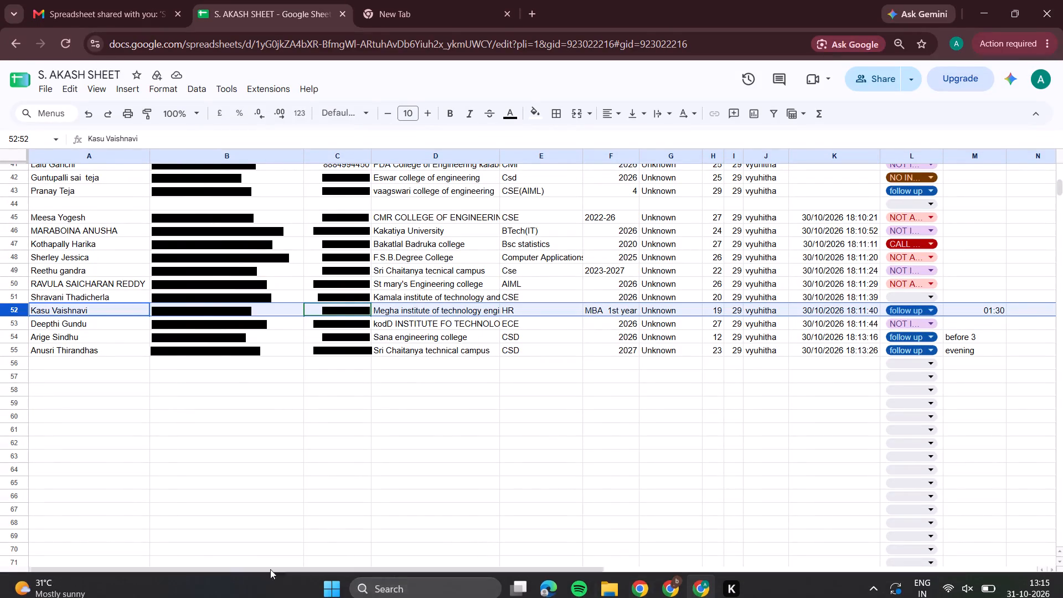
Open the Exam Responses sheet and look over the call outcomes and notes down to its last filled rows.
{"action": "left_click", "coordinate": [276, 586]}
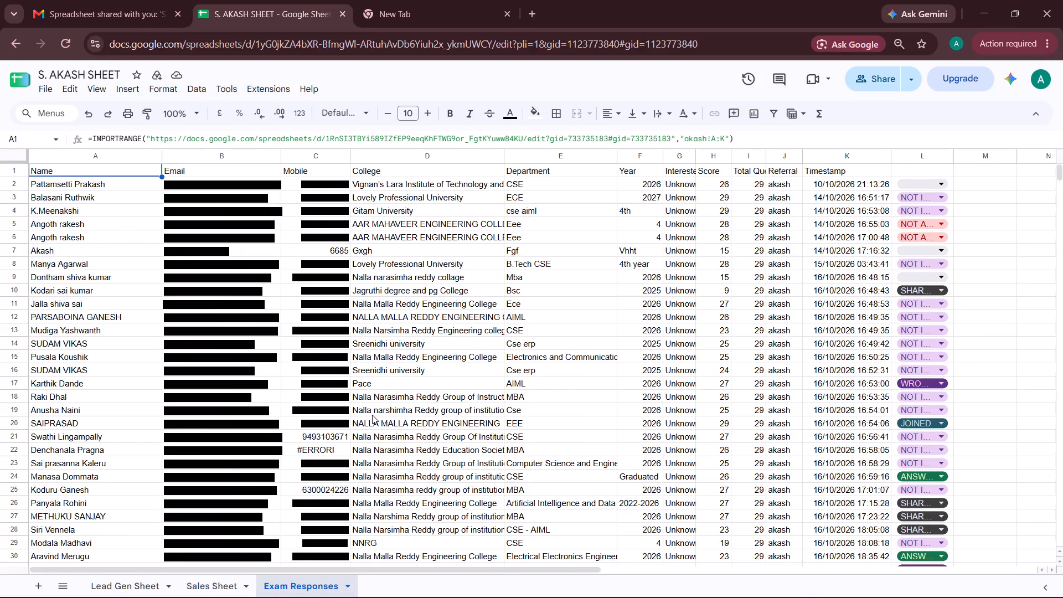
{"action": "scroll", "coordinate": [372, 415], "scroll_direction": "down", "scroll_amount": 9}
{"action": "scroll", "coordinate": [372, 415], "scroll_direction": "up", "scroll_amount": 1}
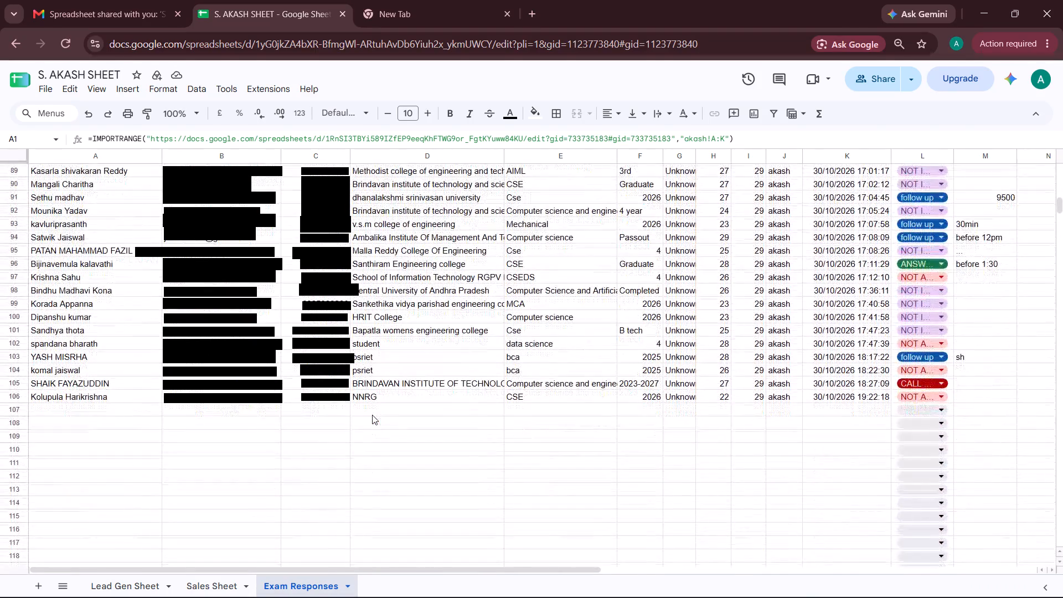
{"action": "scroll", "coordinate": [372, 415], "scroll_direction": "up", "scroll_amount": 1}
Open the Lead Gen Sheet and review the call statuses and notes of its leads from the first rows to the last entries.
{"action": "left_click", "coordinate": [140, 590]}
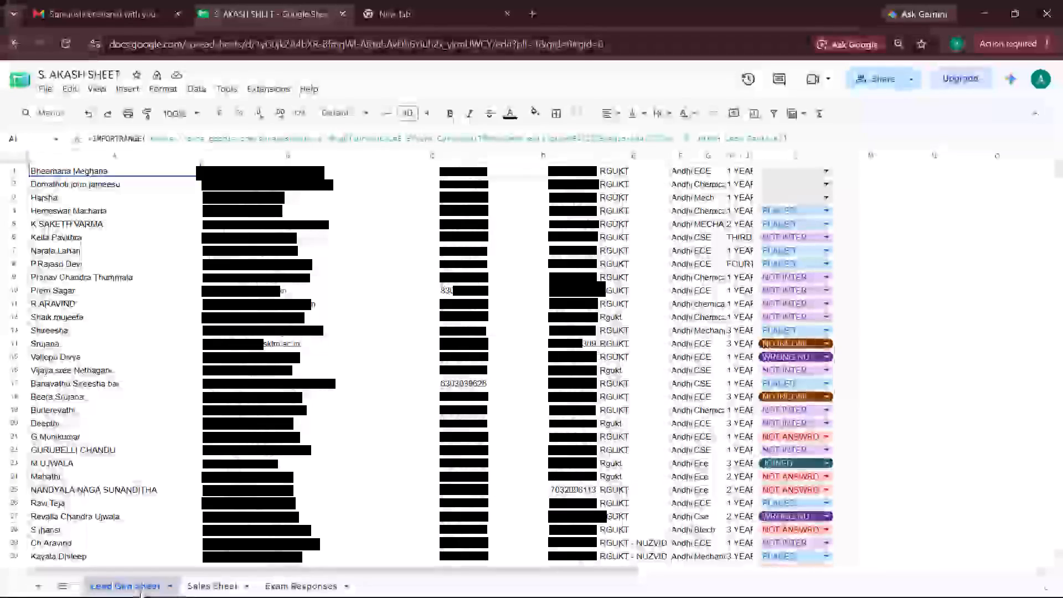
{"action": "scroll", "coordinate": [329, 391], "scroll_direction": "down", "scroll_amount": 5}
{"action": "scroll", "coordinate": [329, 391], "scroll_direction": "up", "scroll_amount": 5}
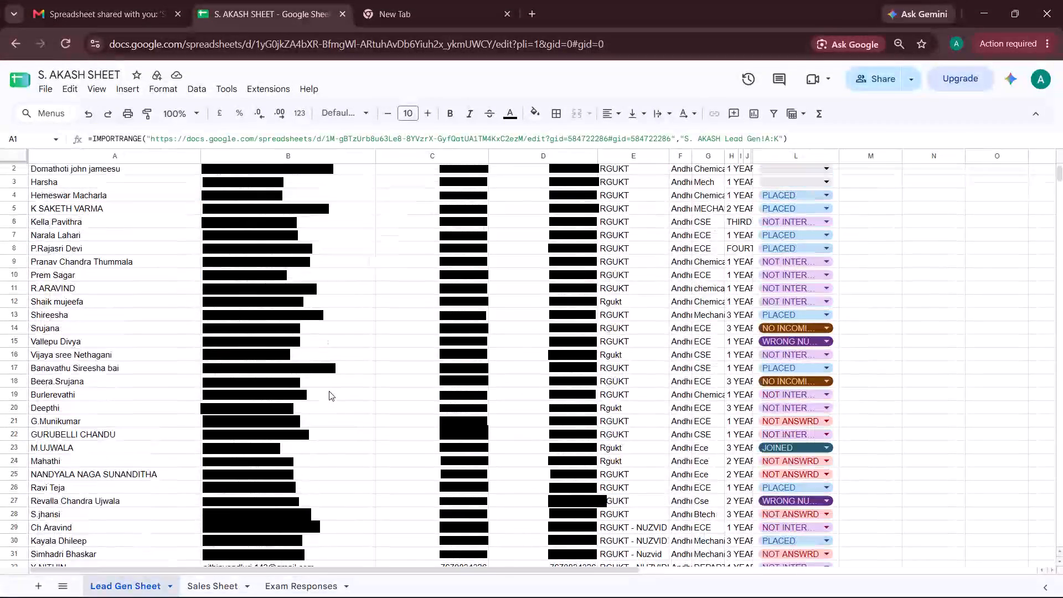
{"action": "scroll", "coordinate": [329, 391], "scroll_direction": "up", "scroll_amount": 1}
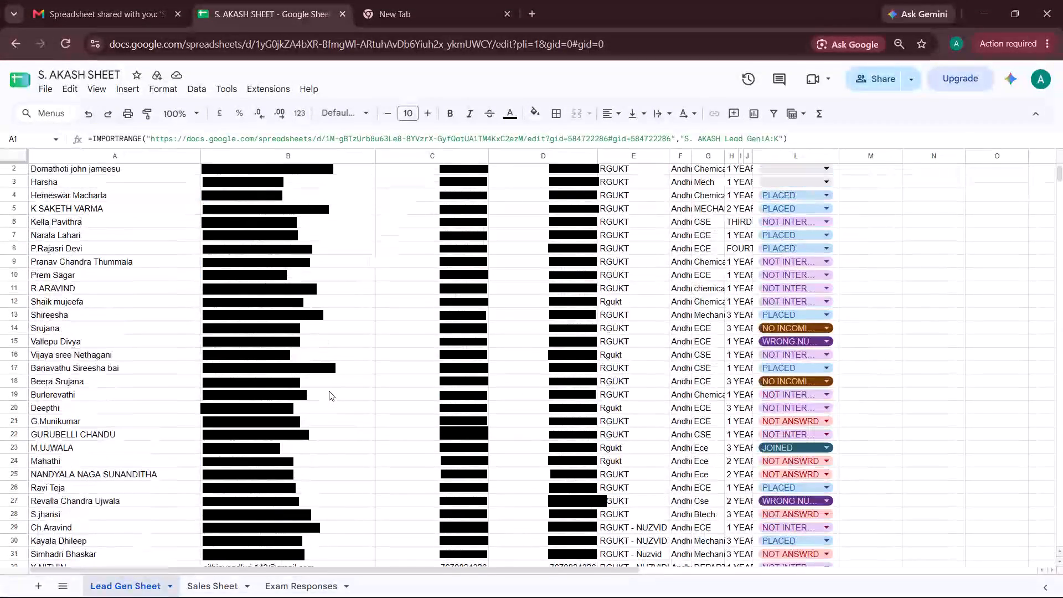
{"action": "scroll", "coordinate": [329, 391], "scroll_direction": "down", "scroll_amount": 14}
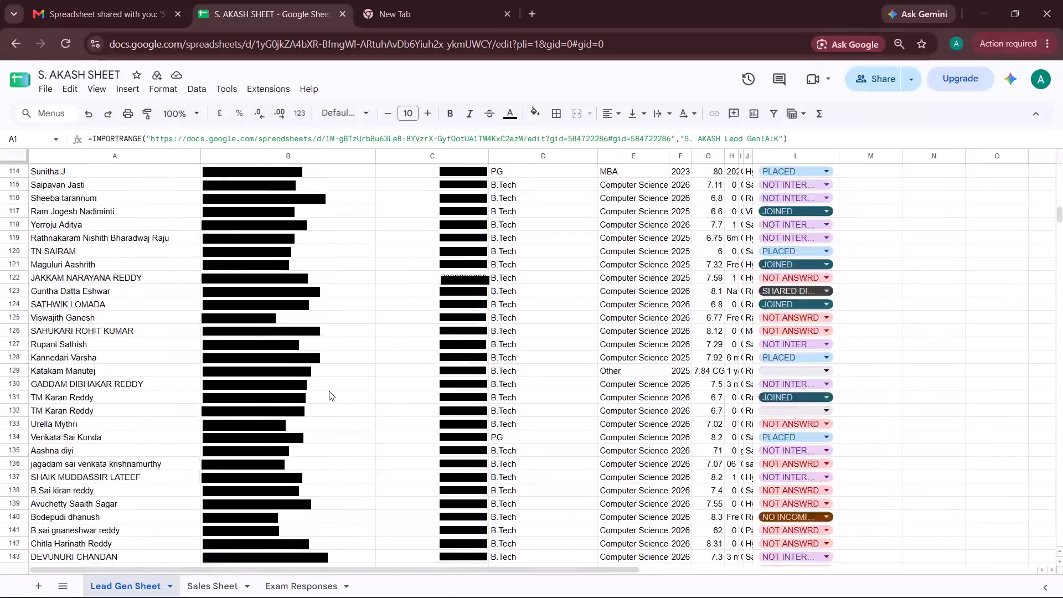
{"action": "scroll", "coordinate": [329, 391], "scroll_direction": "down", "scroll_amount": 8}
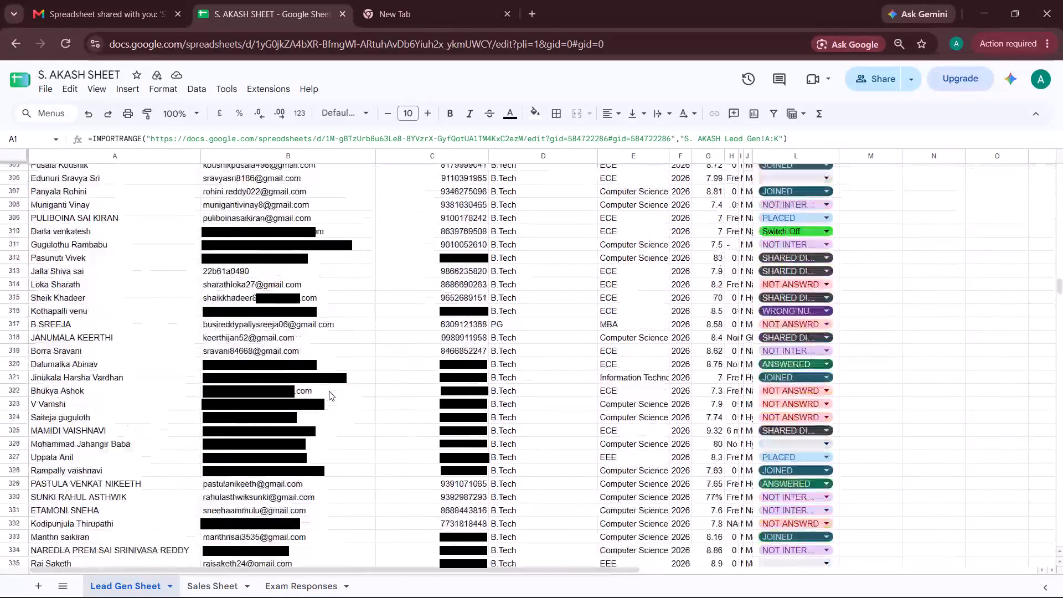
{"action": "scroll", "coordinate": [329, 391], "scroll_direction": "down", "scroll_amount": 5}
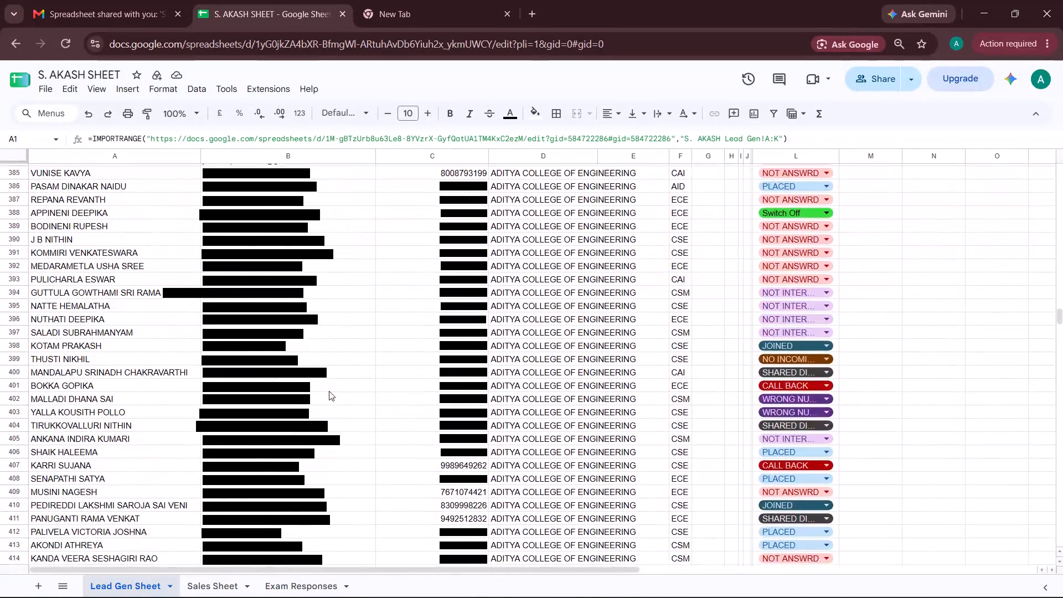
{"action": "scroll", "coordinate": [329, 391], "scroll_direction": "down", "scroll_amount": 8}
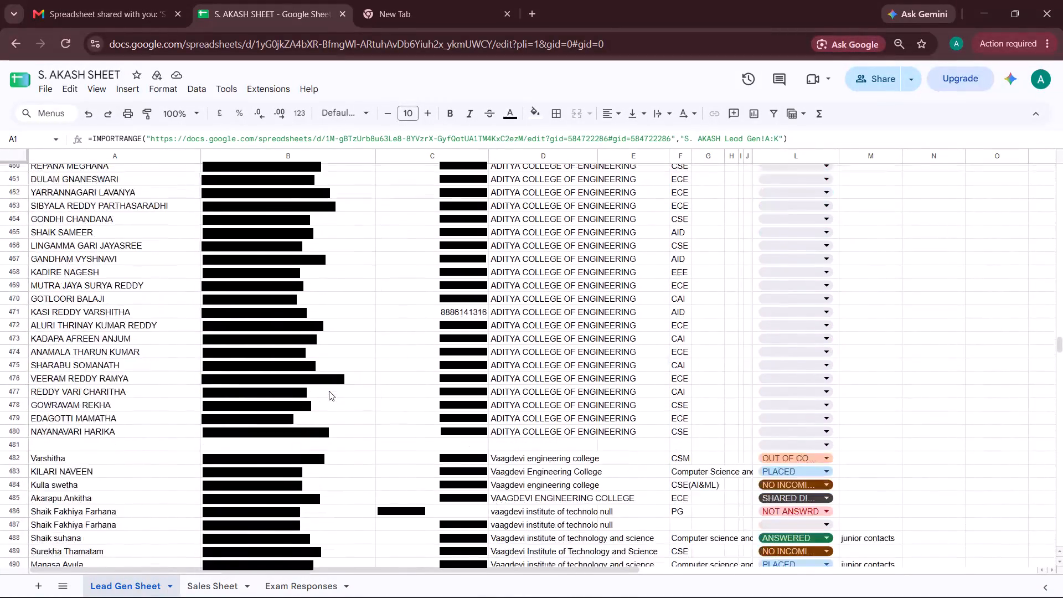
{"action": "scroll", "coordinate": [329, 391], "scroll_direction": "down", "scroll_amount": 6}
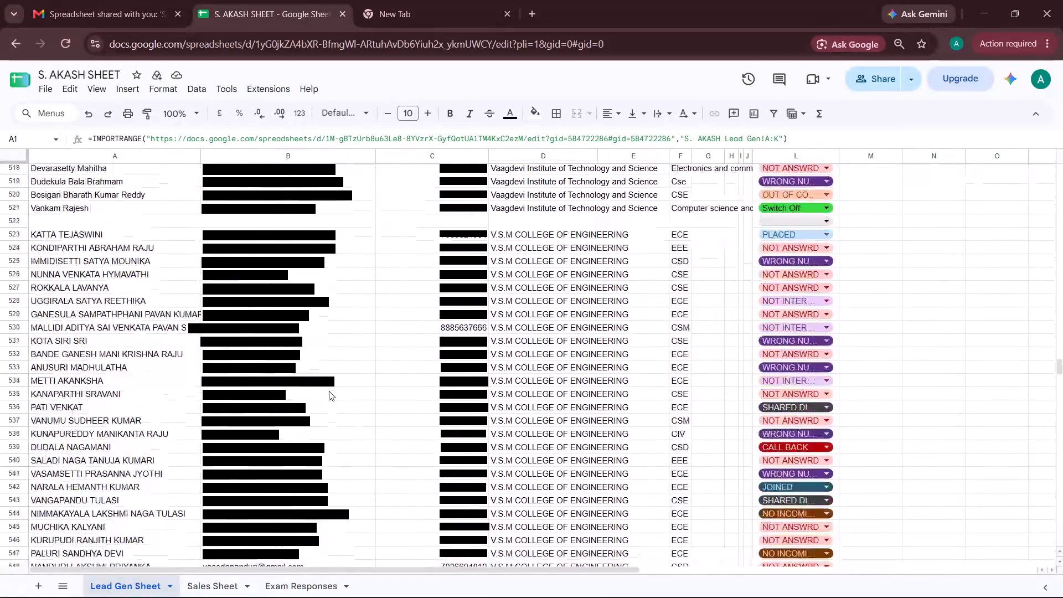
{"action": "scroll", "coordinate": [329, 391], "scroll_direction": "down", "scroll_amount": 6}
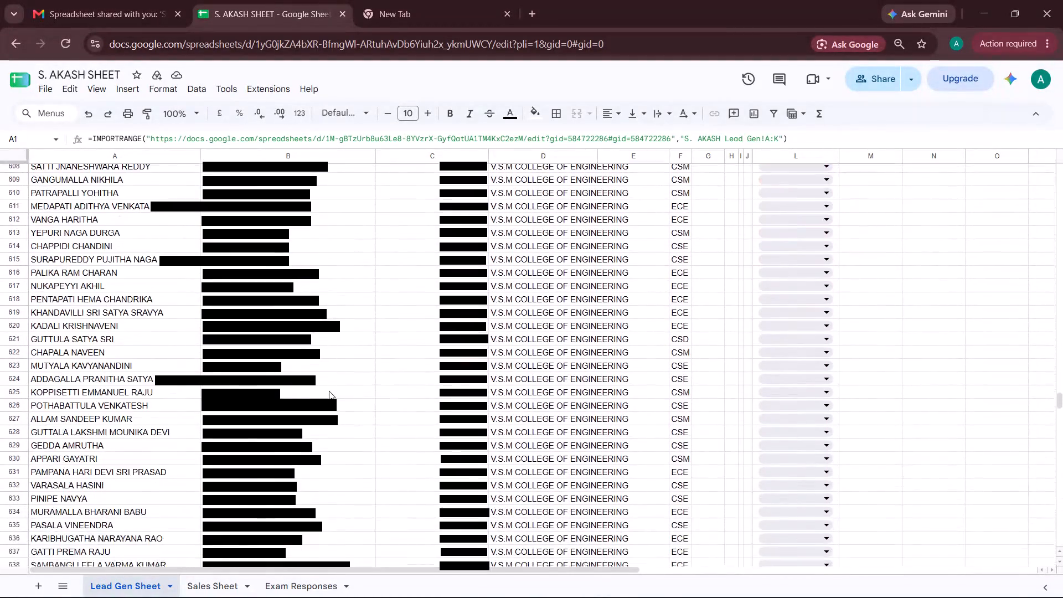
{"action": "scroll", "coordinate": [329, 391], "scroll_direction": "down", "scroll_amount": 8}
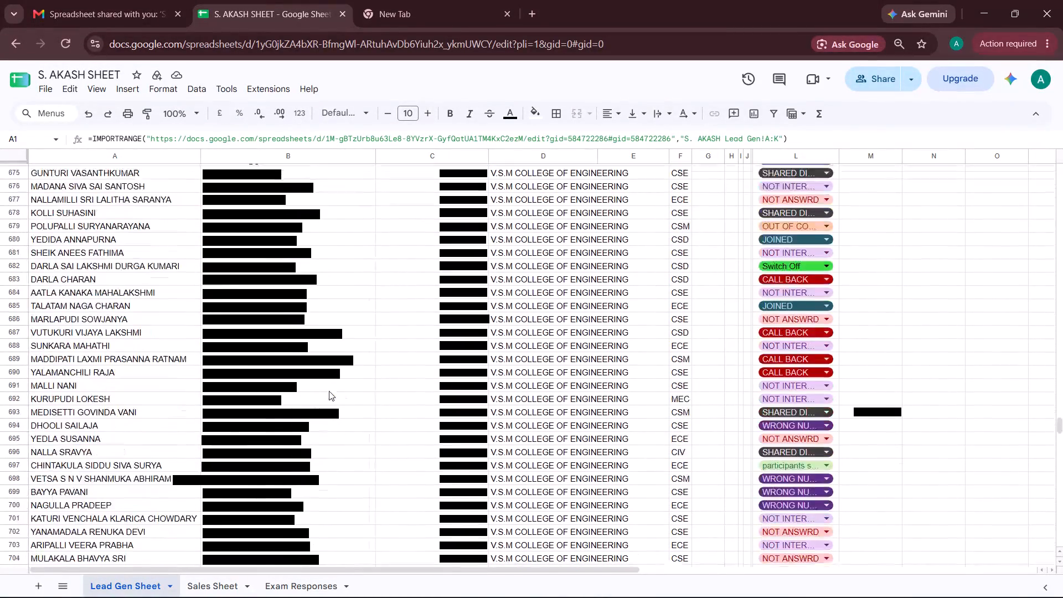
{"action": "scroll", "coordinate": [329, 391], "scroll_direction": "down", "scroll_amount": 8}
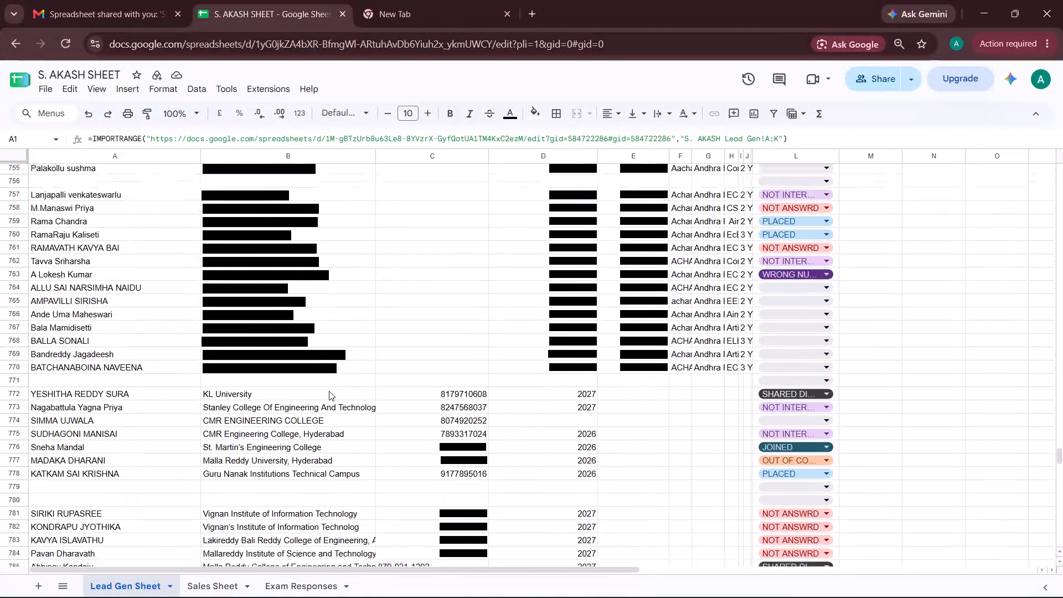
{"action": "scroll", "coordinate": [329, 391], "scroll_direction": "down", "scroll_amount": 8}
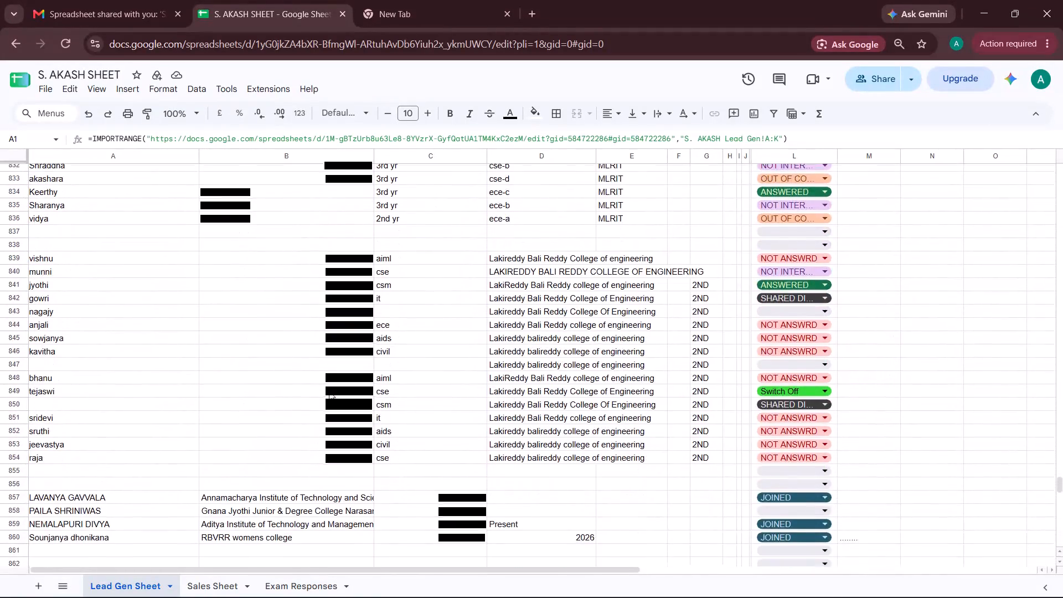
{"action": "scroll", "coordinate": [329, 391], "scroll_direction": "up", "scroll_amount": 6}
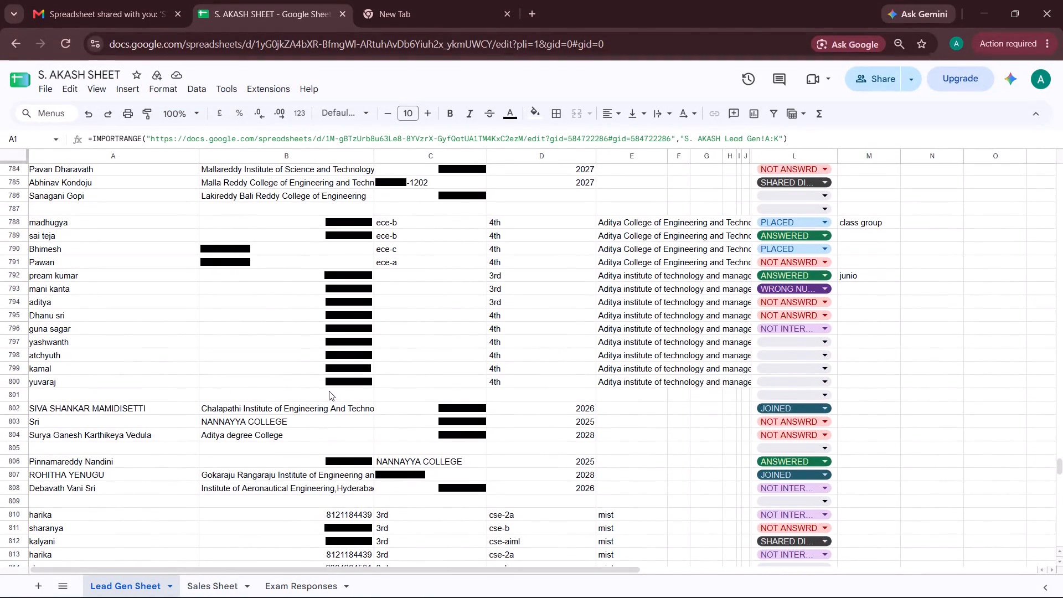
Return to the Sales Sheet with the list of leads and follow-up notes.
{"action": "left_click", "coordinate": [210, 586]}
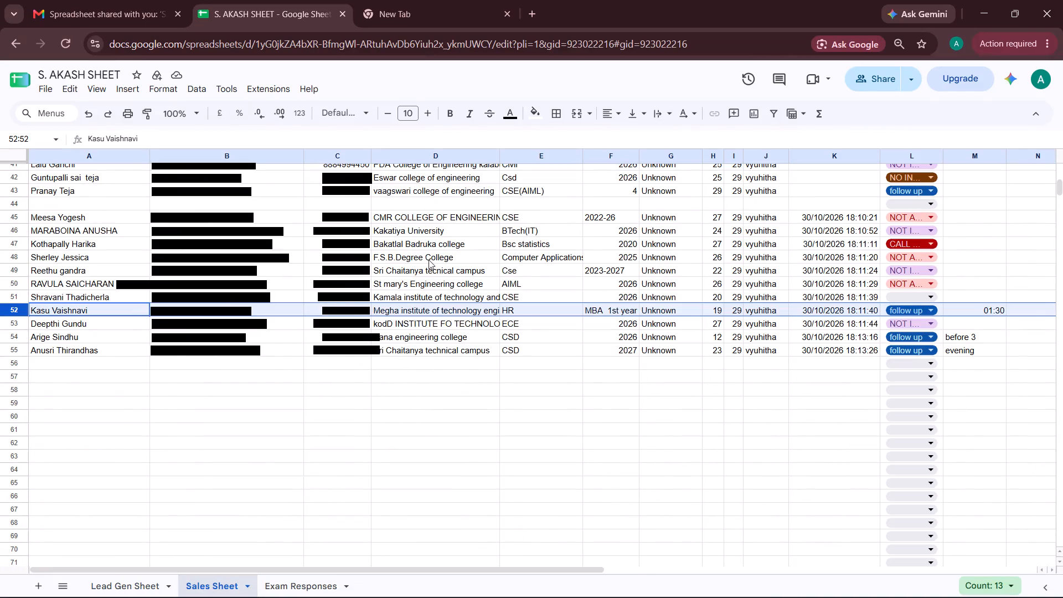
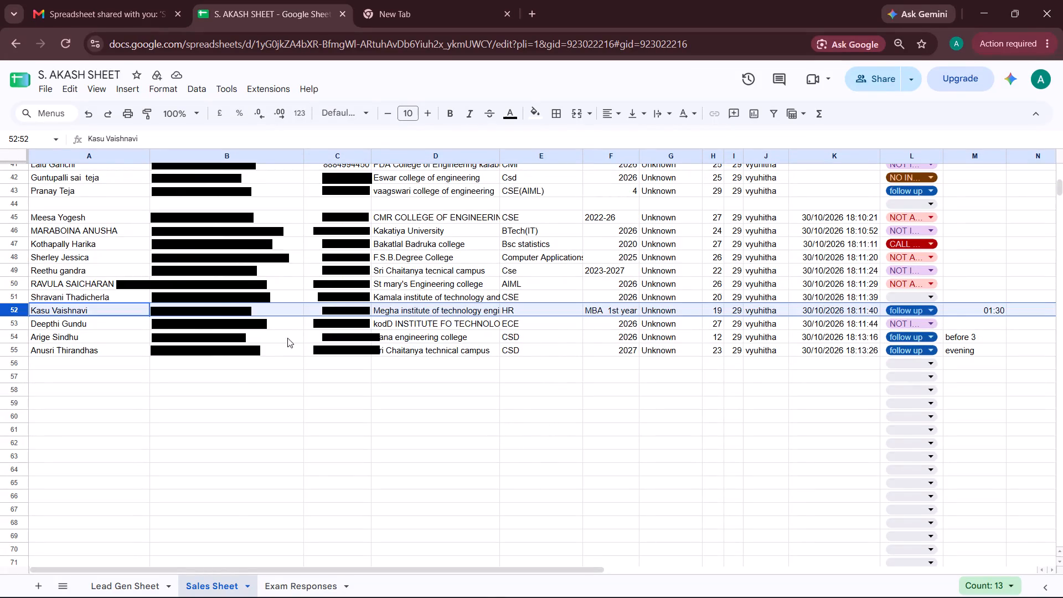
Review the call outcomes and follow-up notes in the Sales Sheet around row 54, and the latest leads in Exam Responses.
{"action": "left_click", "coordinate": [14, 336]}
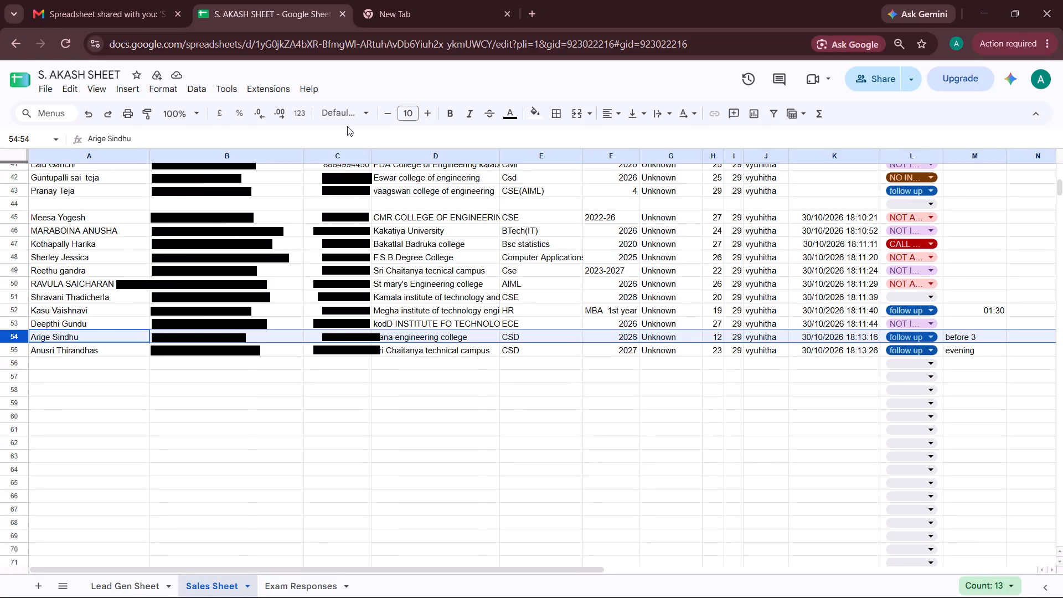
{"action": "scroll", "coordinate": [262, 190], "scroll_direction": "up", "scroll_amount": 3}
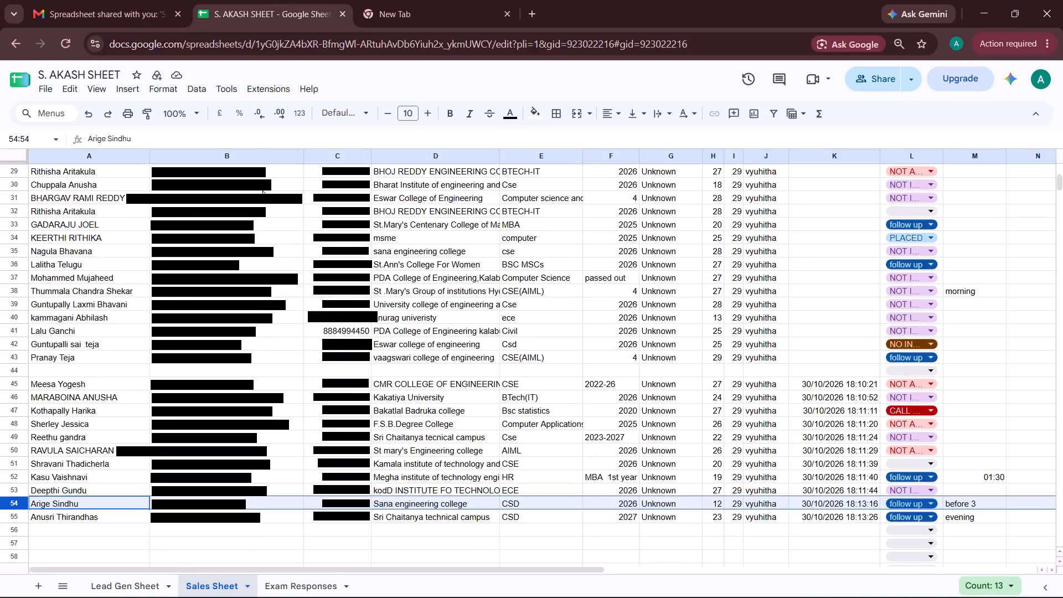
{"action": "scroll", "coordinate": [262, 190], "scroll_direction": "up", "scroll_amount": 2}
{"action": "scroll", "coordinate": [262, 190], "scroll_direction": "down", "scroll_amount": 4}
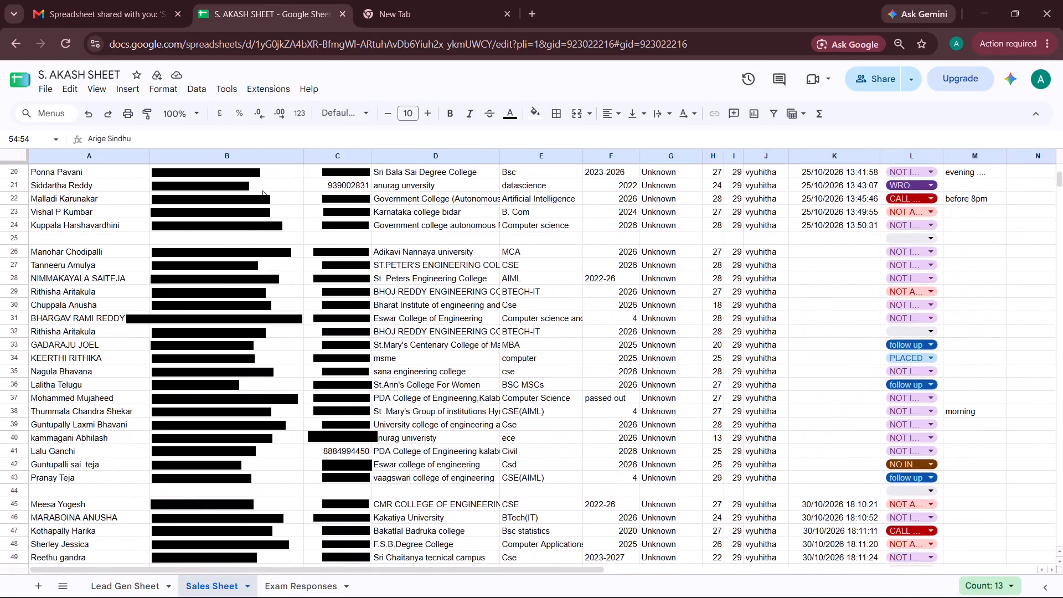
{"action": "left_click", "coordinate": [262, 190]}
{"action": "scroll", "coordinate": [262, 190], "scroll_direction": "down", "scroll_amount": 3}
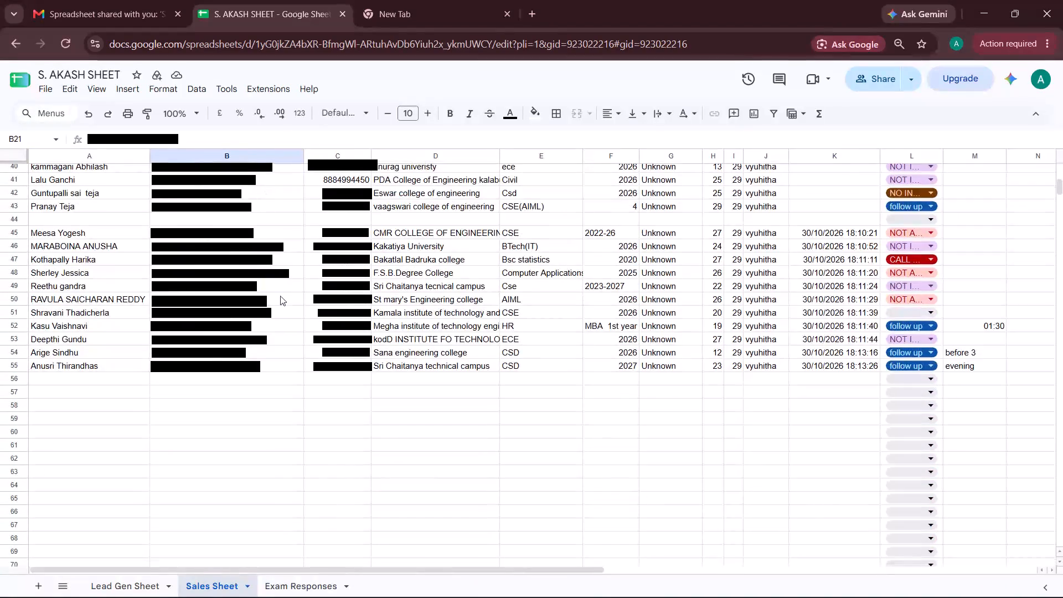
{"action": "left_click", "coordinate": [300, 586]}
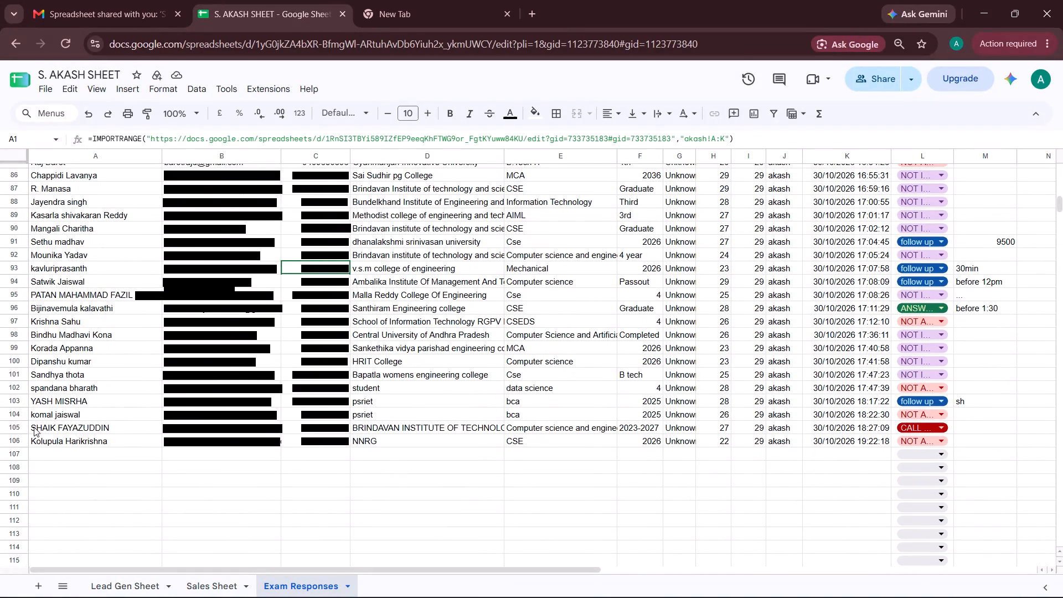
{"action": "scroll", "coordinate": [34, 427], "scroll_direction": "up", "scroll_amount": 2}
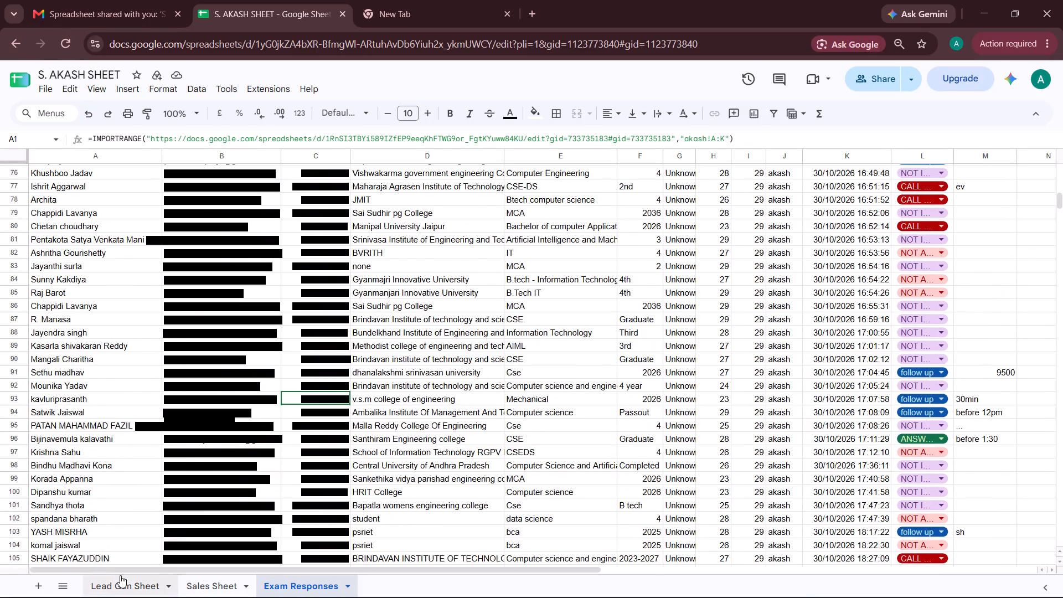
{"action": "scroll", "coordinate": [120, 575], "scroll_direction": "up", "scroll_amount": 1}
{"action": "scroll", "coordinate": [278, 489], "scroll_direction": "up", "scroll_amount": 2}
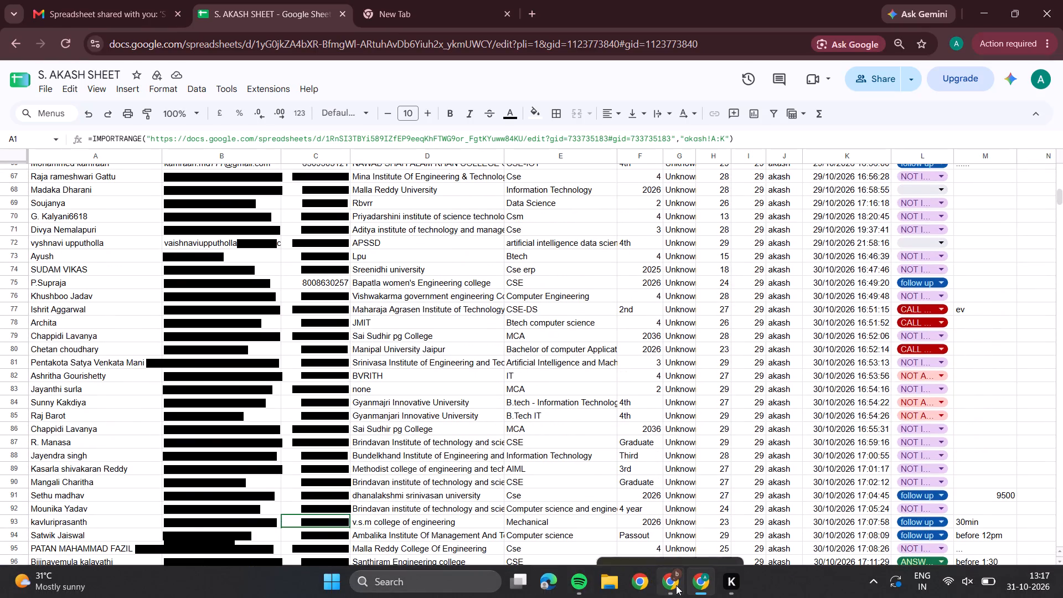
{"action": "left_click", "coordinate": [676, 585]}
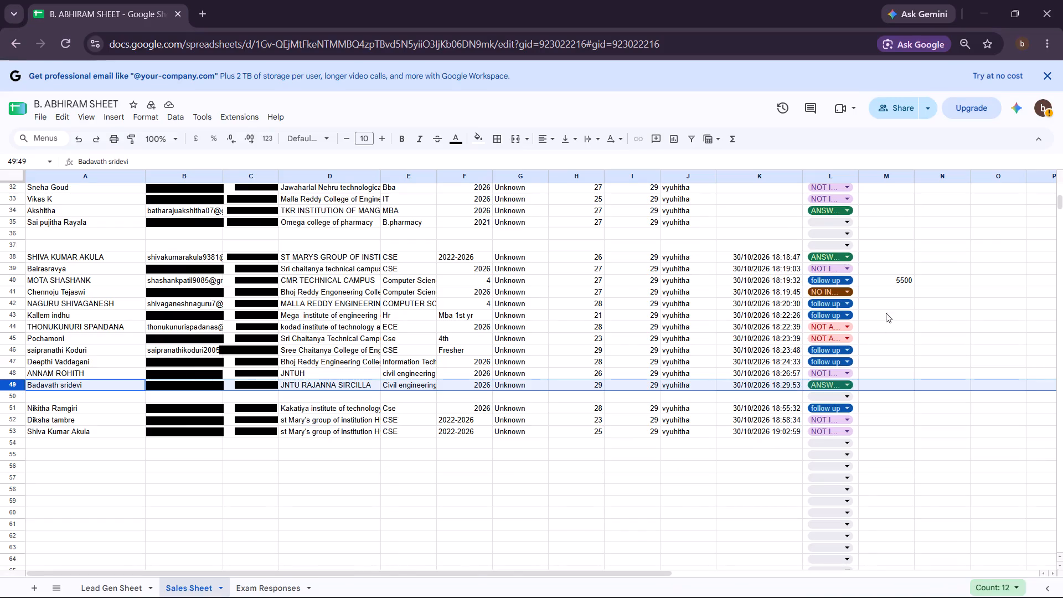
{"action": "left_click", "coordinate": [863, 410]}
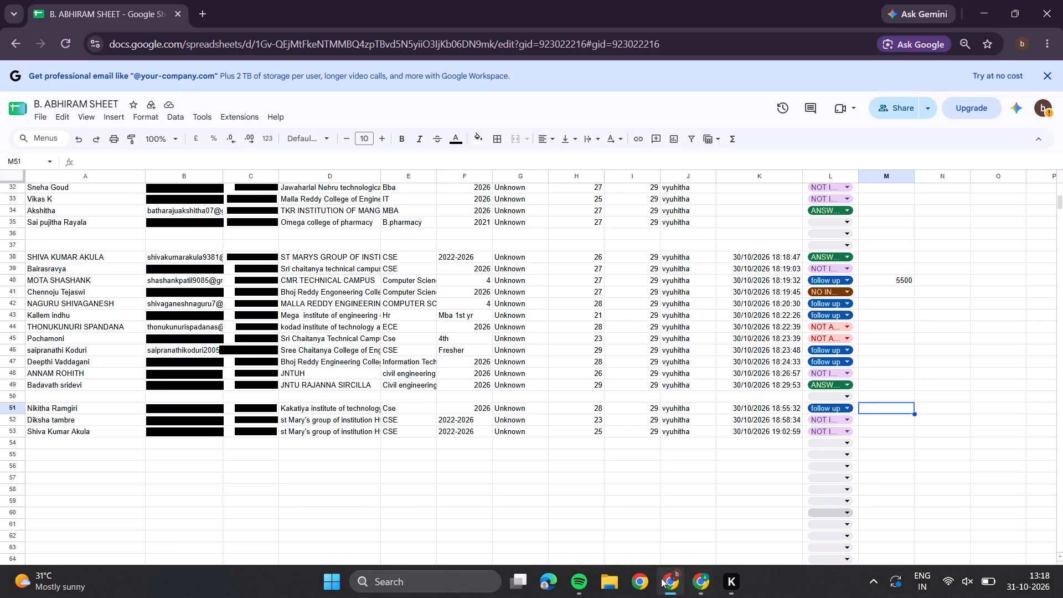
{"action": "left_click", "coordinate": [698, 526]}
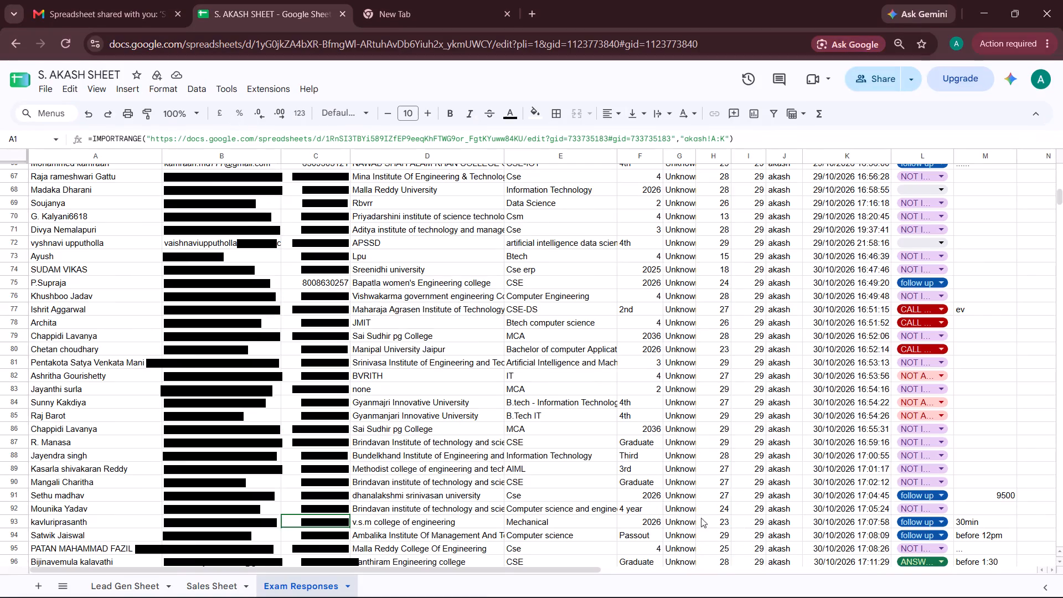
{"action": "left_click", "coordinate": [203, 587]}
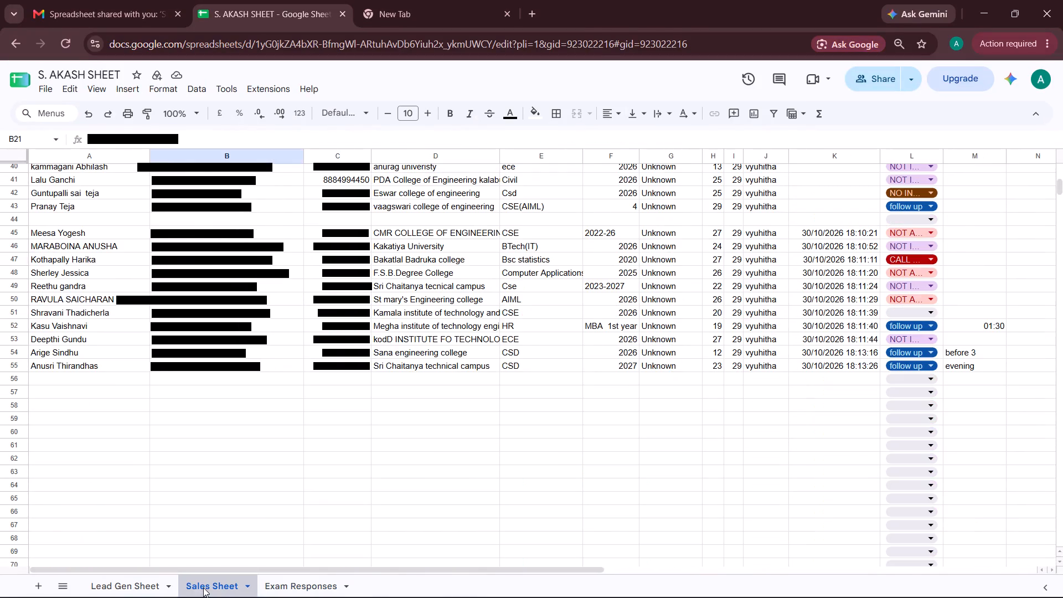
{"action": "left_click", "coordinate": [22, 352]}
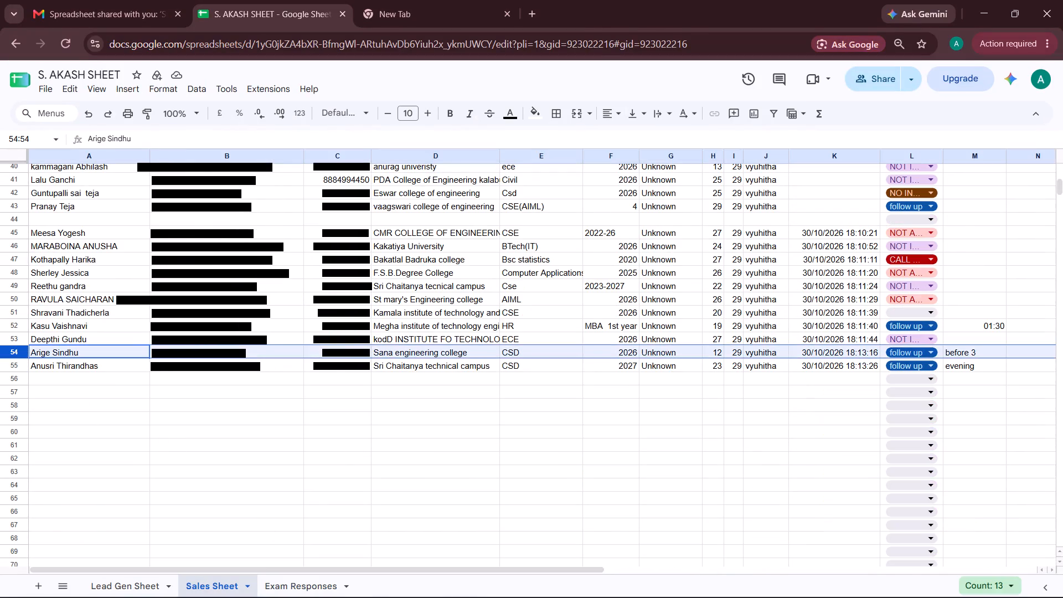
{"action": "left_click", "coordinate": [22, 367]}
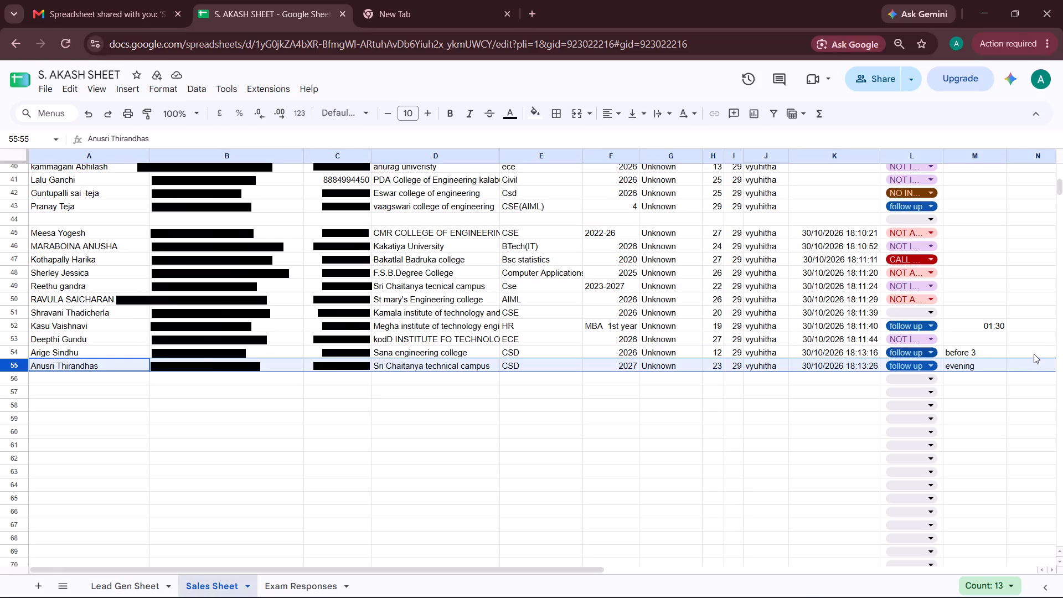
{"action": "left_click", "coordinate": [1028, 368]}
{"action": "type", "text": "4500"}
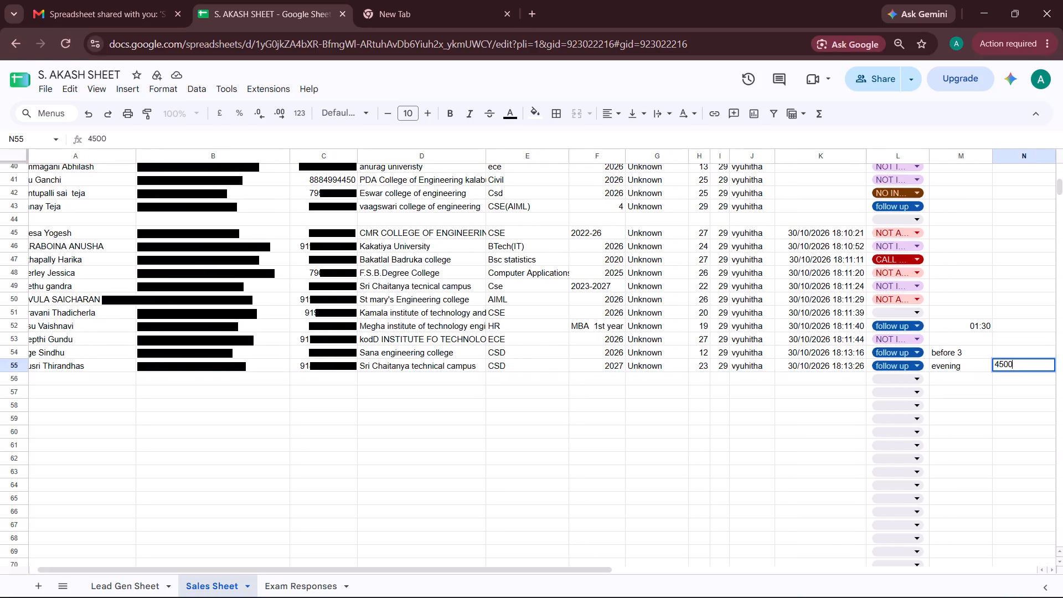
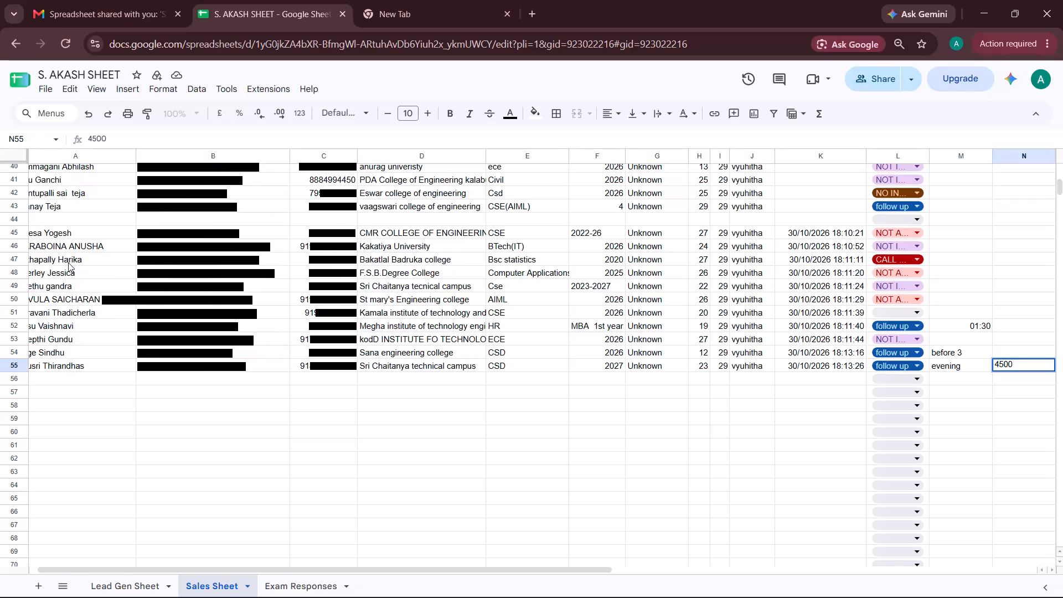
Commit the 4500 entry in column N of row 55 by selecting the whole row 48 in the Sales Sheet.
{"action": "left_click", "coordinate": [19, 275]}
{"action": "scroll", "coordinate": [177, 315], "scroll_direction": "right", "scroll_amount": 4}
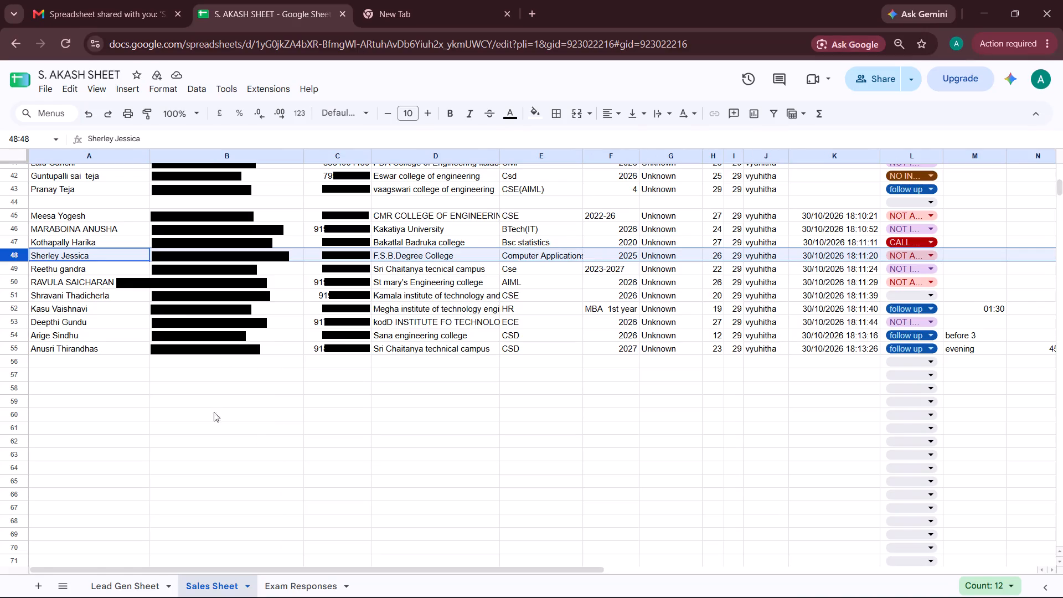
Review the call outcomes and follow-up notes in Exam Responses for the leads down to row 106.
{"action": "left_click", "coordinate": [344, 582]}
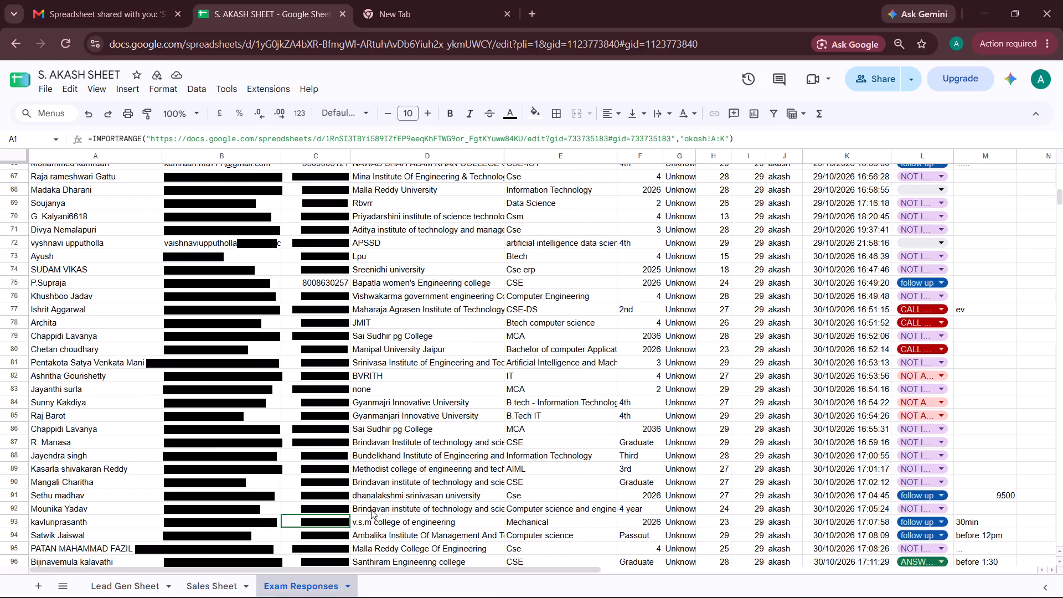
{"action": "scroll", "coordinate": [381, 489], "scroll_direction": "down", "scroll_amount": 2}
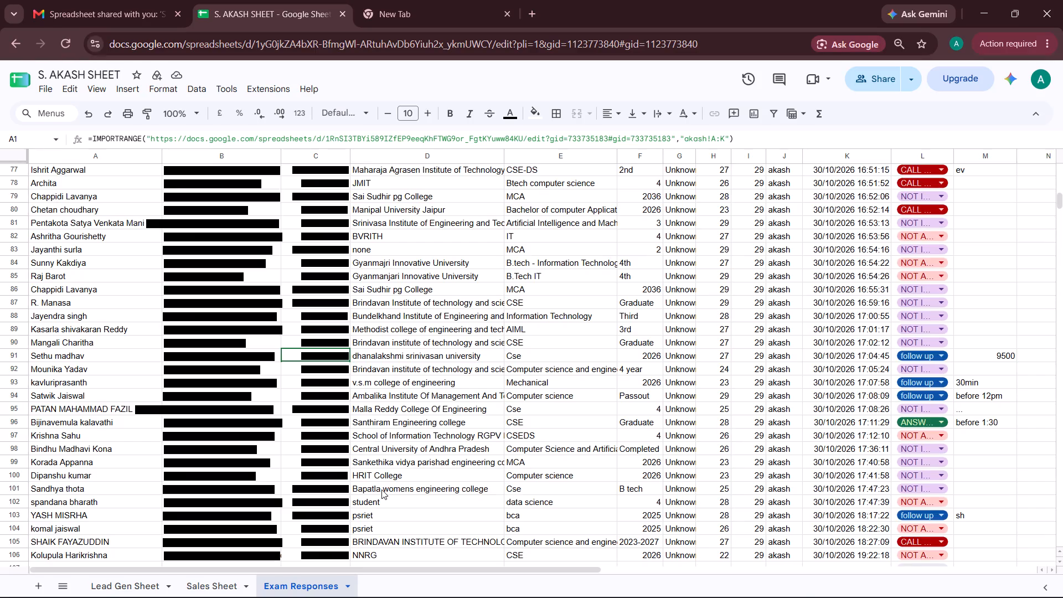
Return to the Sales Sheet and select the whole row 52 of the follow-up lead with the 01:30 note.
{"action": "left_click", "coordinate": [230, 586]}
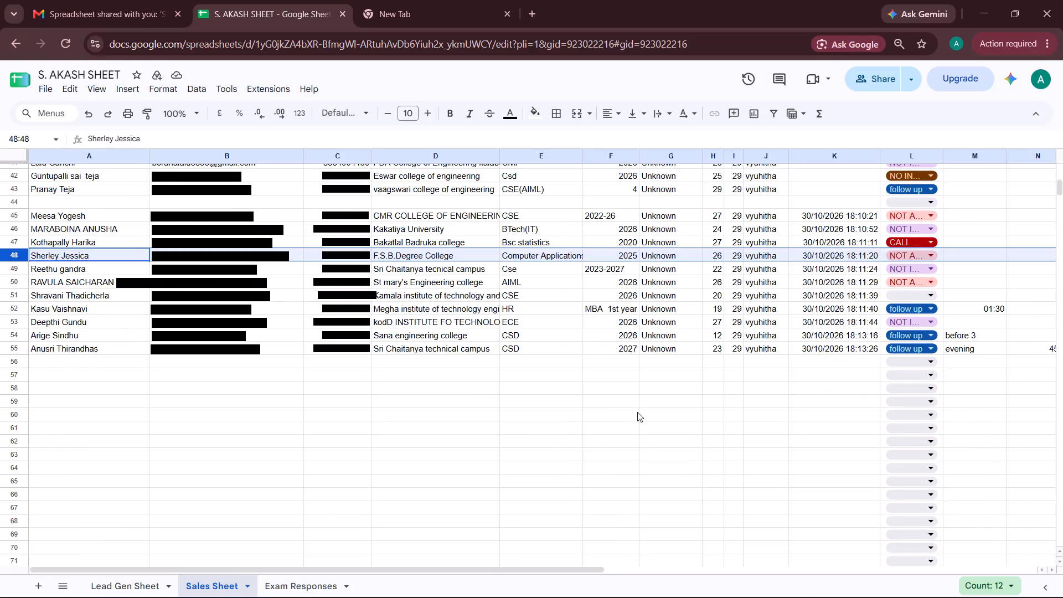
{"action": "left_click", "coordinate": [15, 310]}
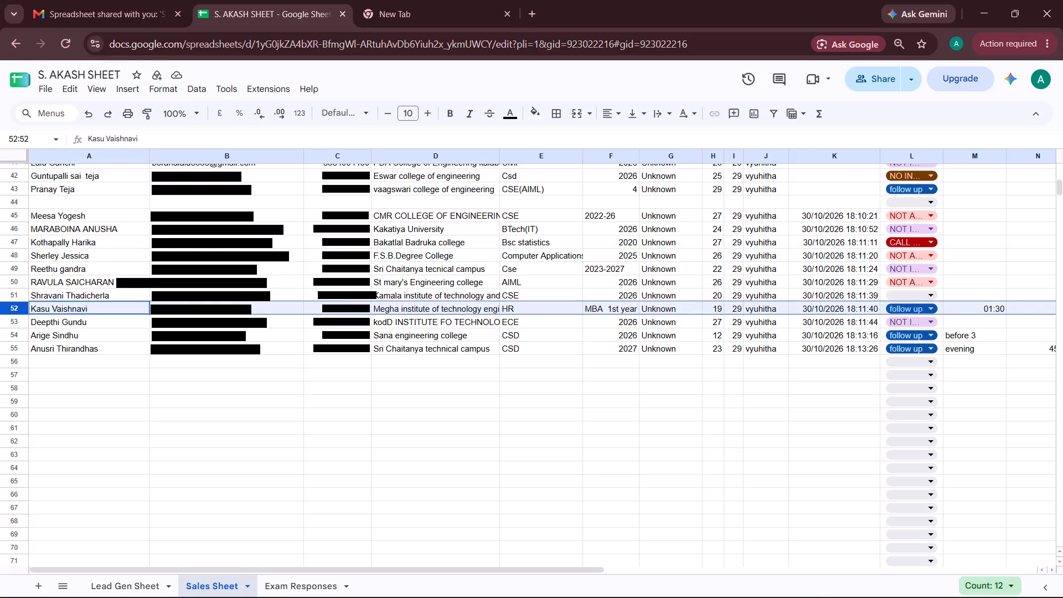
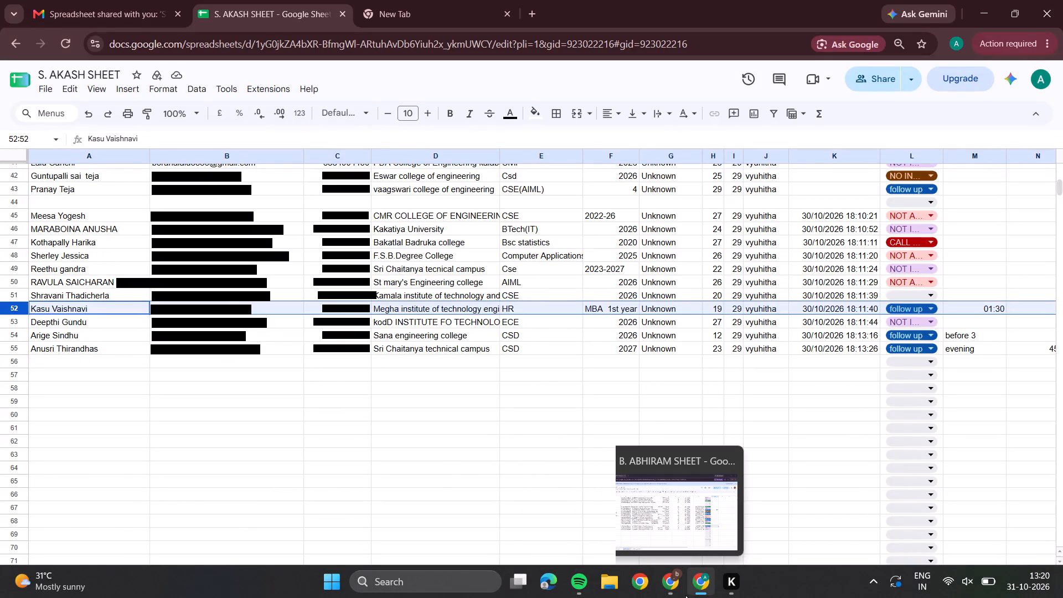
{"action": "left_click", "coordinate": [671, 583]}
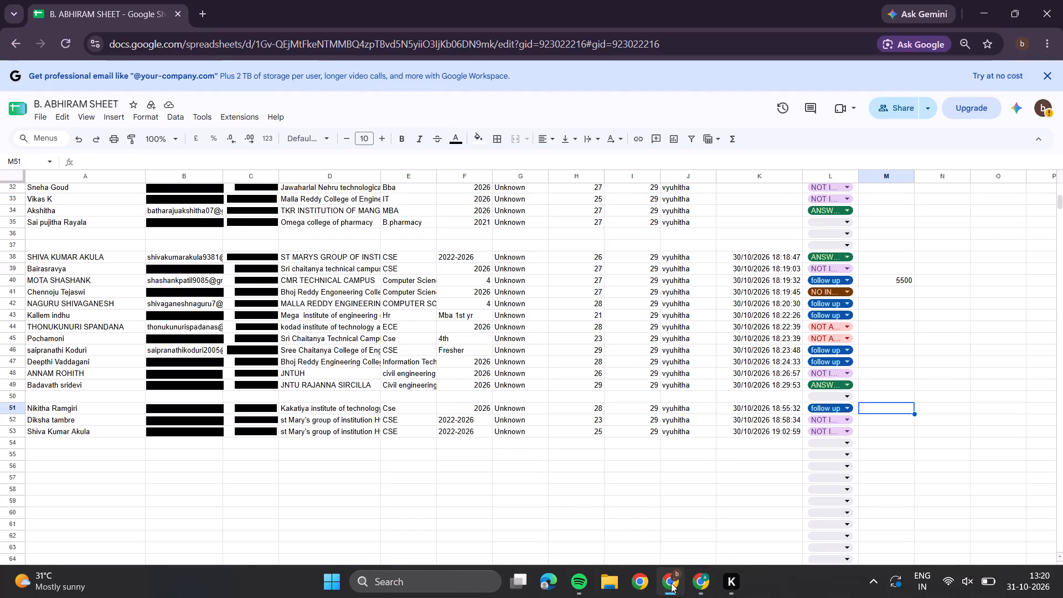
{"action": "left_click", "coordinate": [703, 582]}
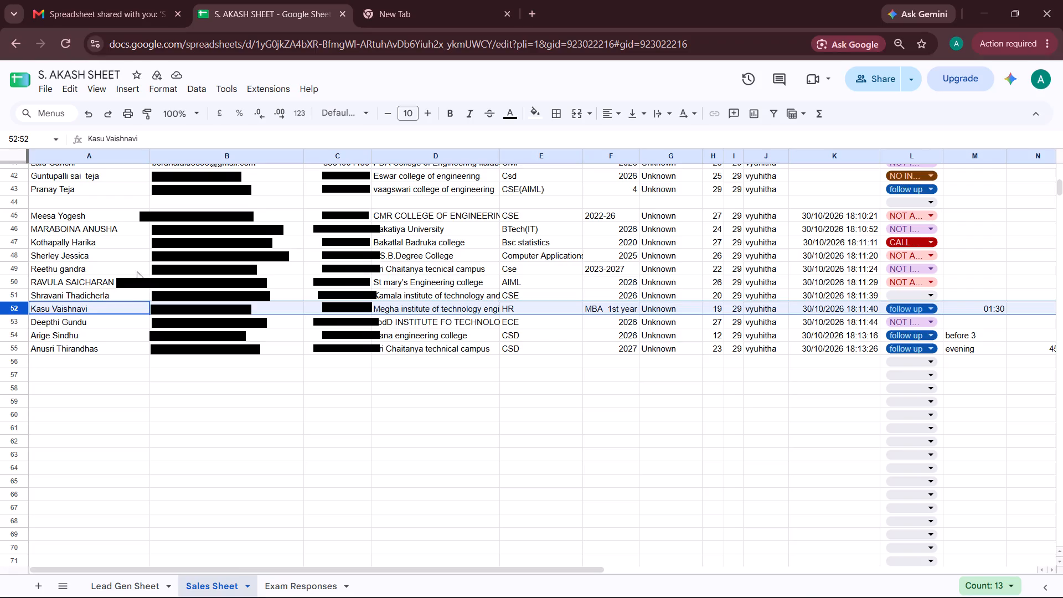
Review the leads in the Sales Sheet by selecting the whole row 51 and reselecting the whole row 52.
{"action": "left_click", "coordinate": [14, 296]}
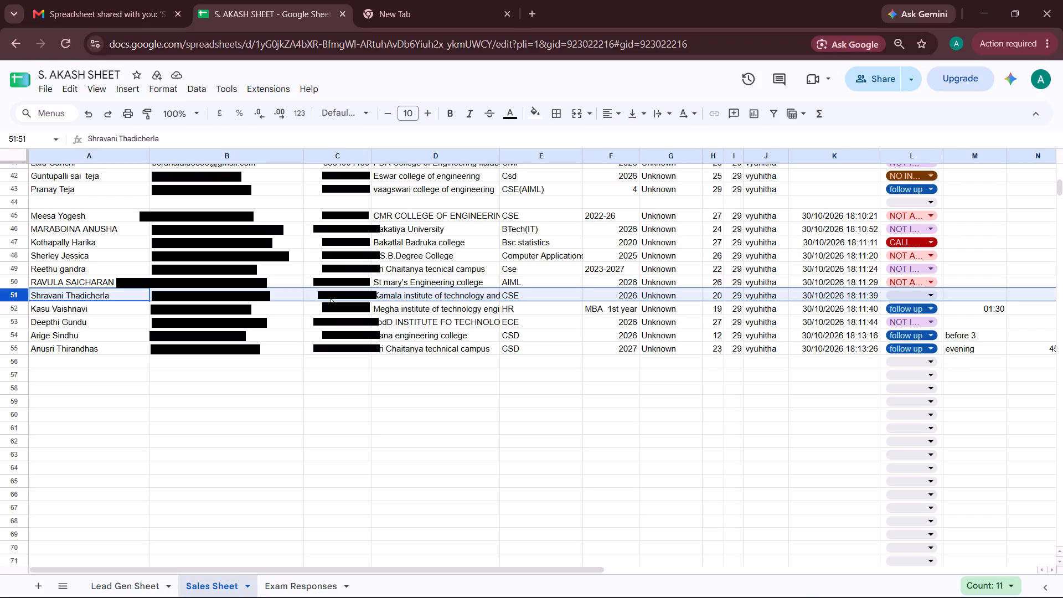
{"action": "left_click", "coordinate": [10, 304]}
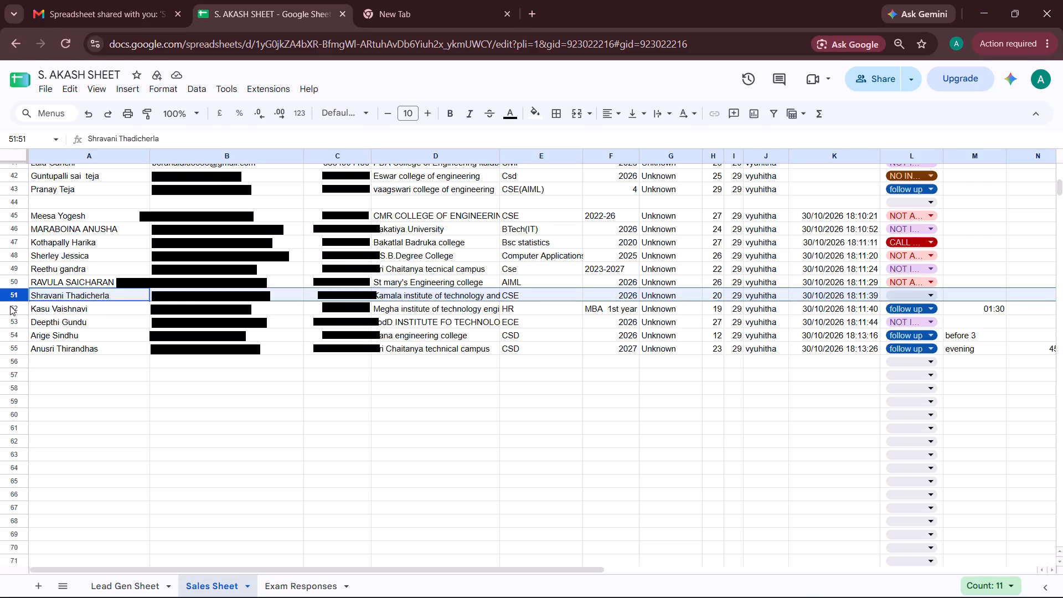
{"action": "left_click", "coordinate": [10, 306]}
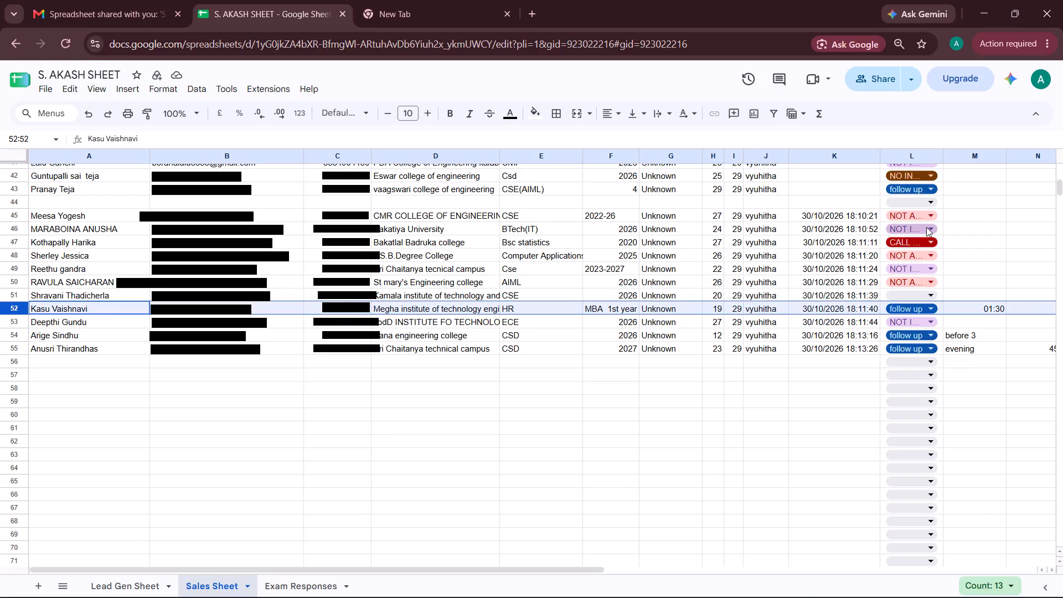
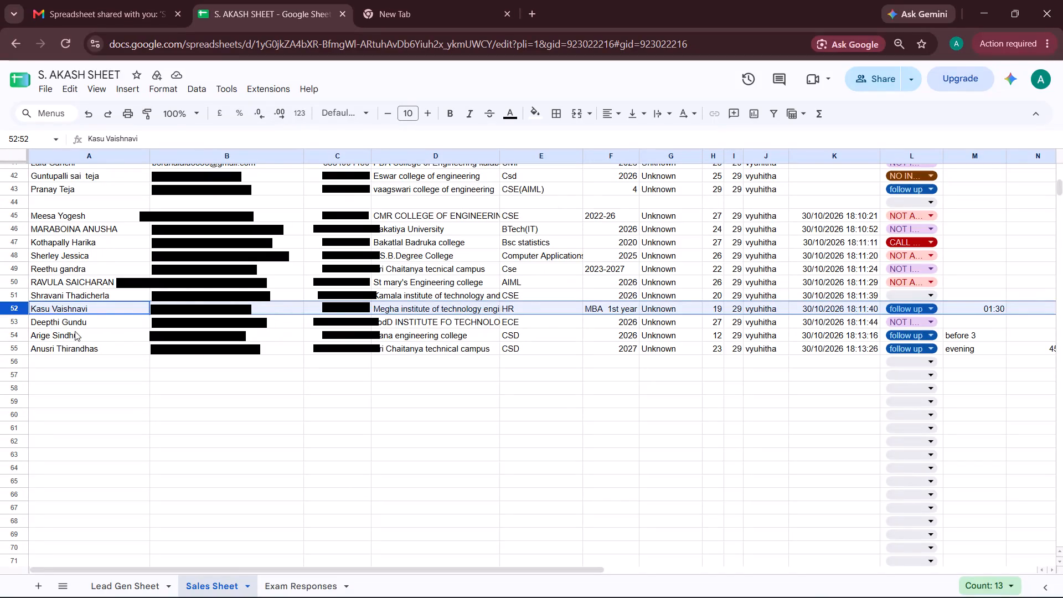
Check the leads in the Sales Sheet by selecting the whole row 53, followed by the whole row 45.
{"action": "left_click", "coordinate": [20, 321]}
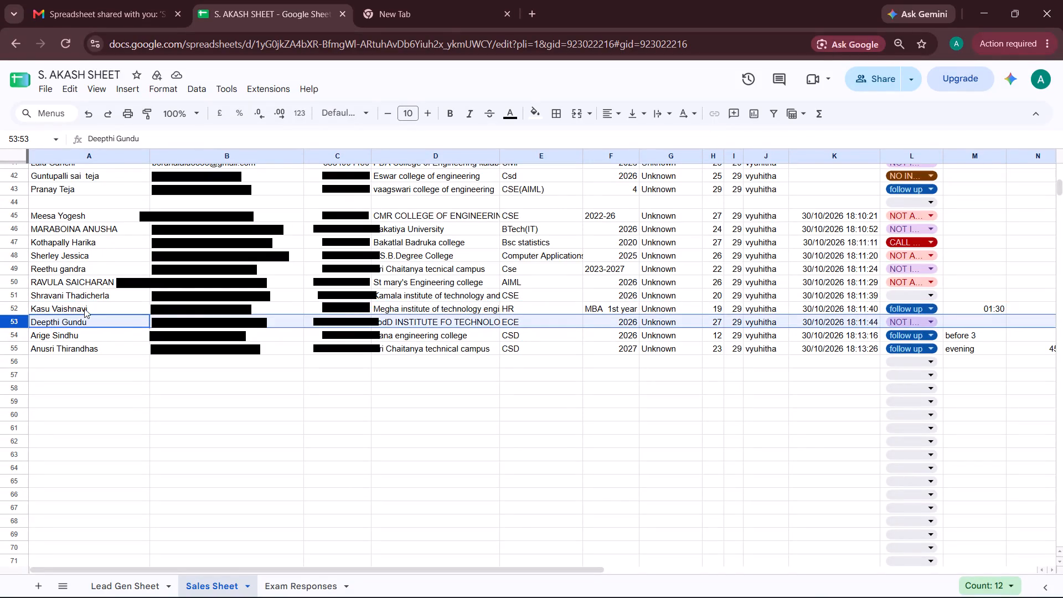
{"action": "scroll", "coordinate": [84, 308], "scroll_direction": "up", "scroll_amount": 2}
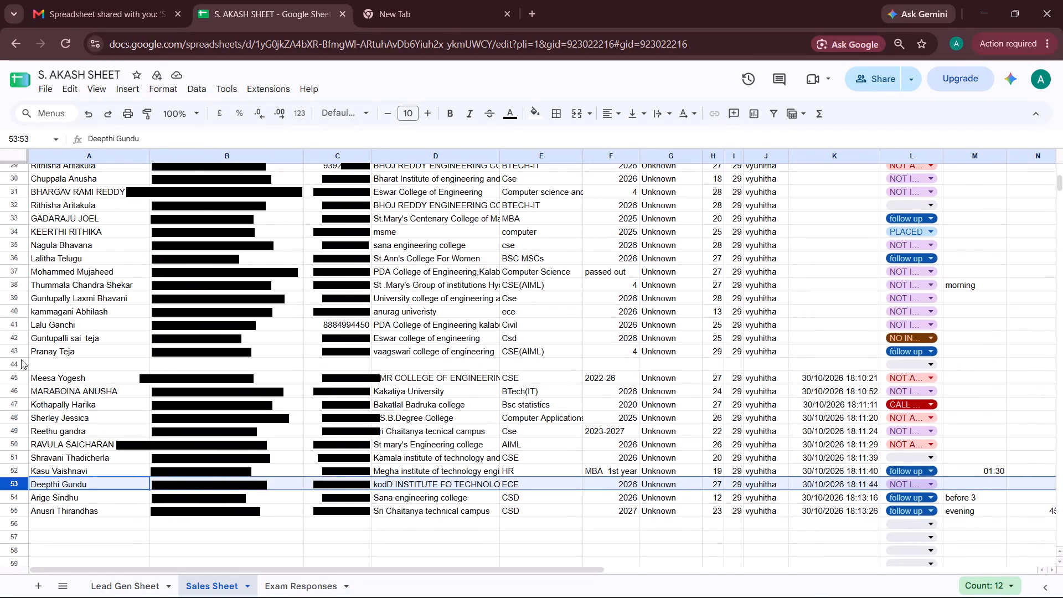
{"action": "left_click", "coordinate": [15, 379]}
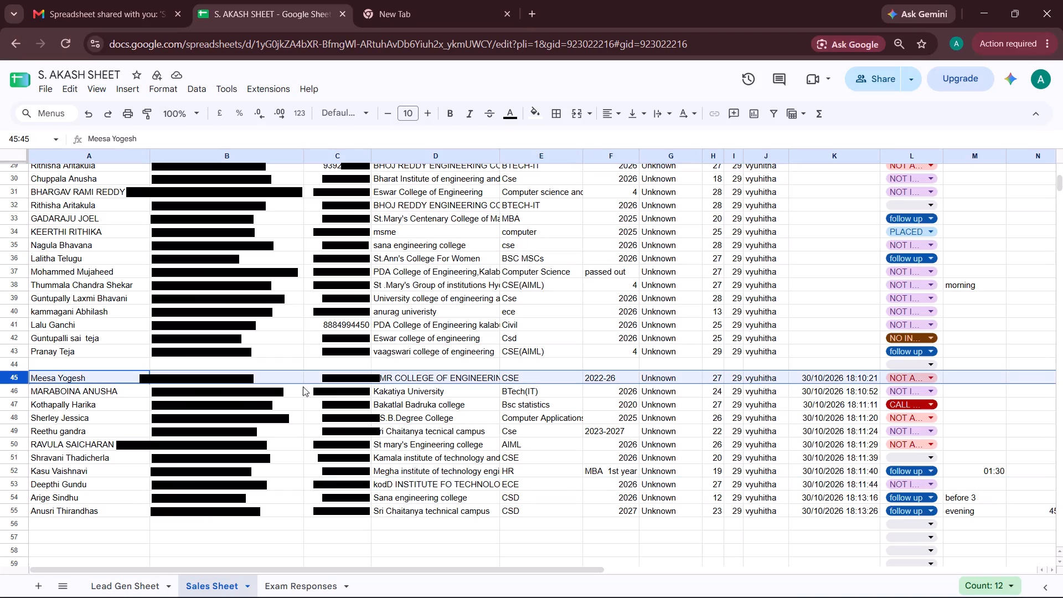
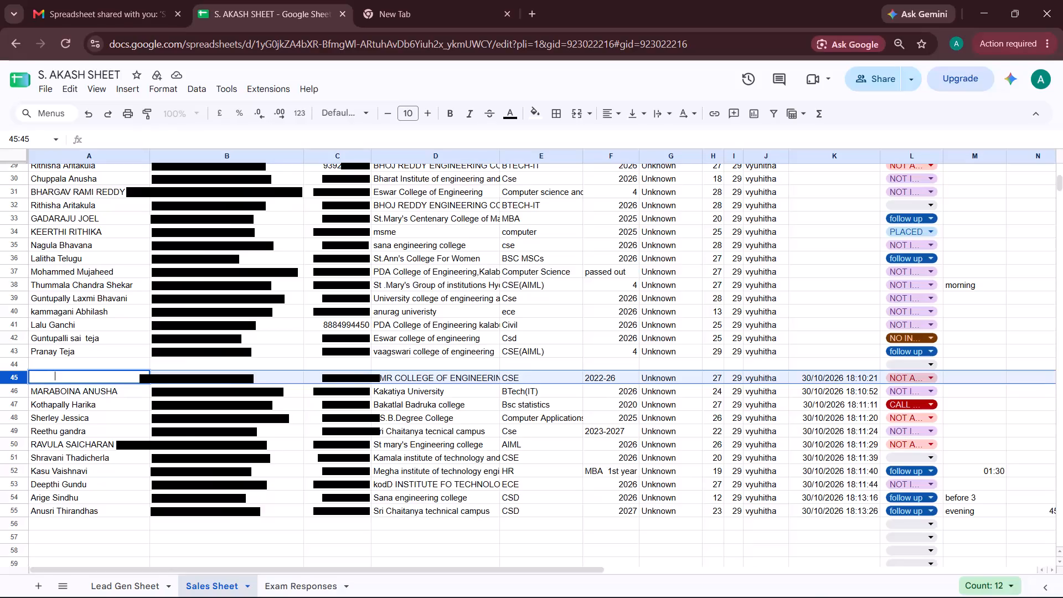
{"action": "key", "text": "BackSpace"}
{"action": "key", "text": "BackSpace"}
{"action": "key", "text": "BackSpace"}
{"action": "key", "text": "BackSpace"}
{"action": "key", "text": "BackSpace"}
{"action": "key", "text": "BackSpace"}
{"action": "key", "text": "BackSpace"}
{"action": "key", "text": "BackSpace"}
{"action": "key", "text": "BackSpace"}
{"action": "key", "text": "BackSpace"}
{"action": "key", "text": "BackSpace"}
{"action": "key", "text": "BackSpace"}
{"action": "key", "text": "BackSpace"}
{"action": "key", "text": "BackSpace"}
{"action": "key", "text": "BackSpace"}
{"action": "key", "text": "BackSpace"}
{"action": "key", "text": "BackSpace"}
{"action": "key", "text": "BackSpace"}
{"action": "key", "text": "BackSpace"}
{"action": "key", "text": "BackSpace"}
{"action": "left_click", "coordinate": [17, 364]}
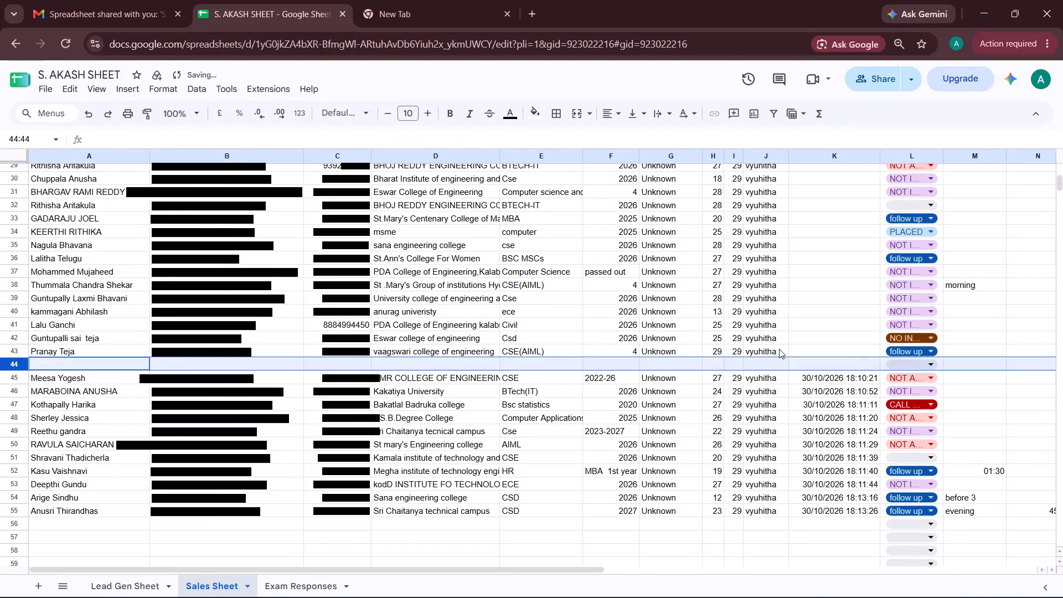
Set the call outcome of the lead in row 45 of the Sales Sheet to follow up.
{"action": "left_click", "coordinate": [911, 378]}
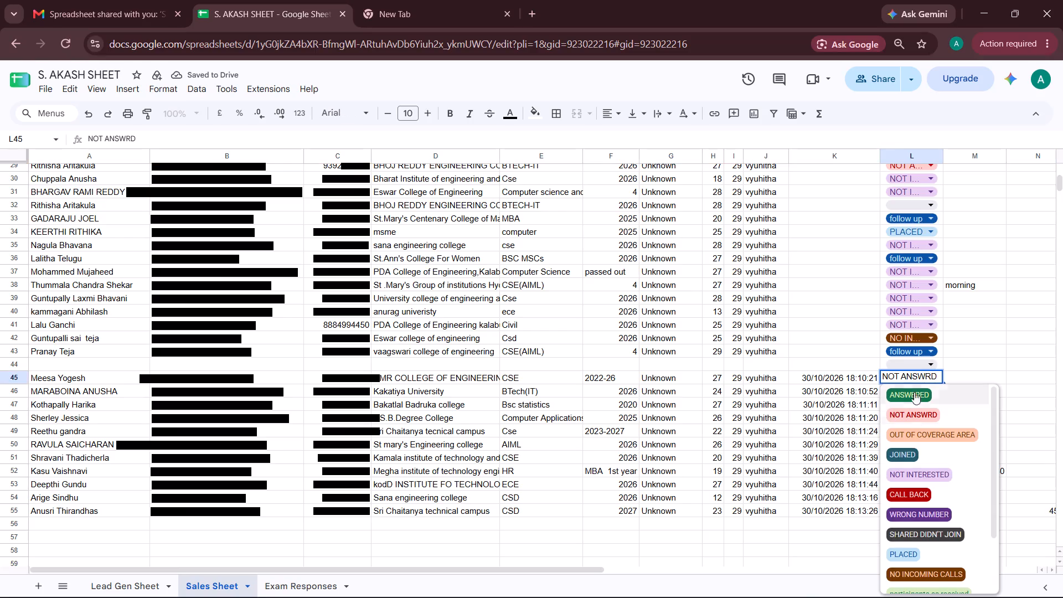
{"action": "scroll", "coordinate": [890, 511], "scroll_direction": "down", "scroll_amount": 2}
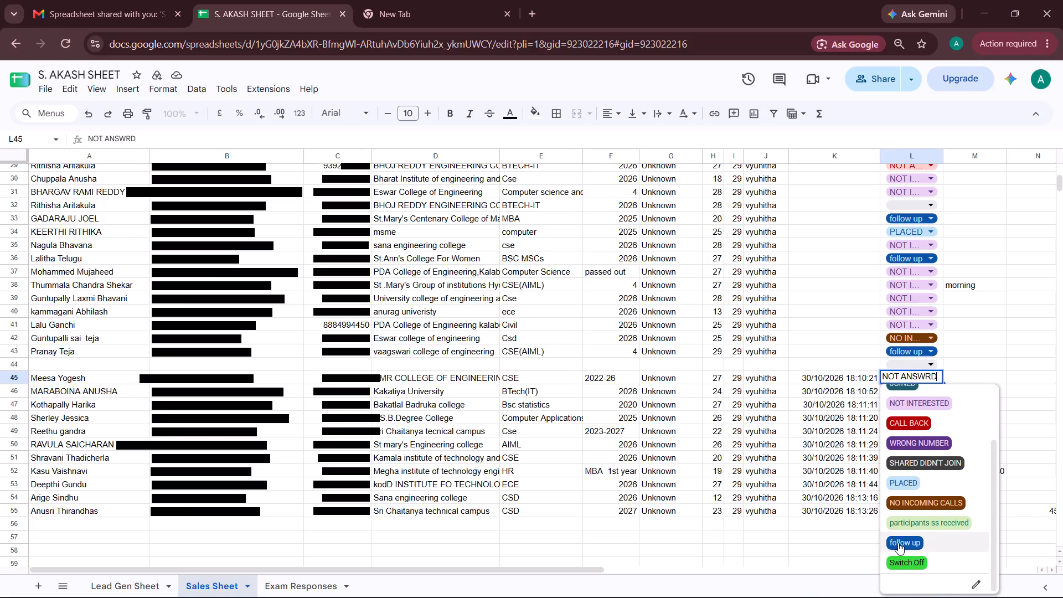
{"action": "left_click", "coordinate": [898, 543]}
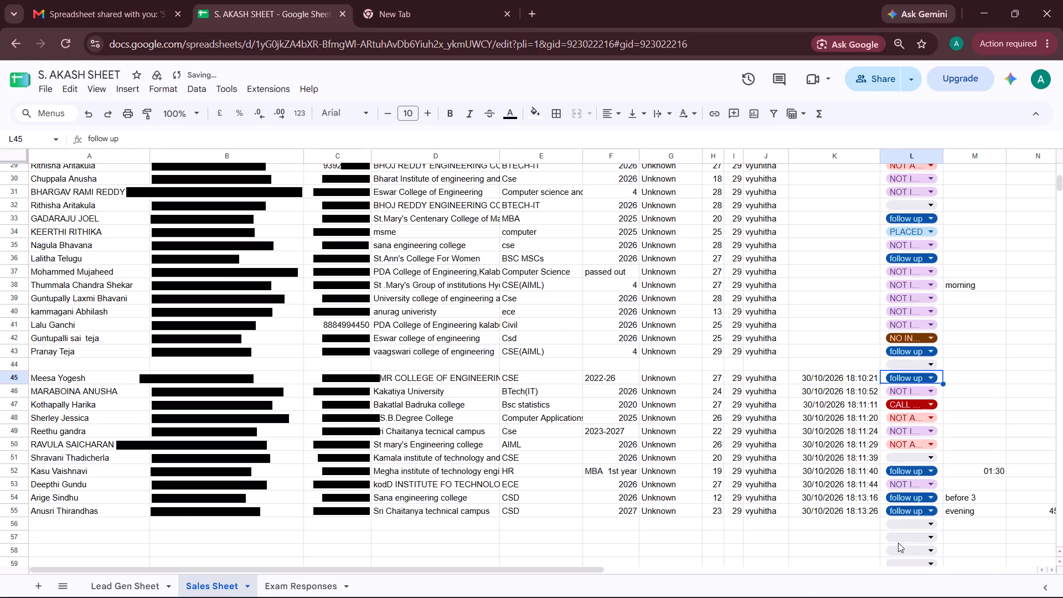
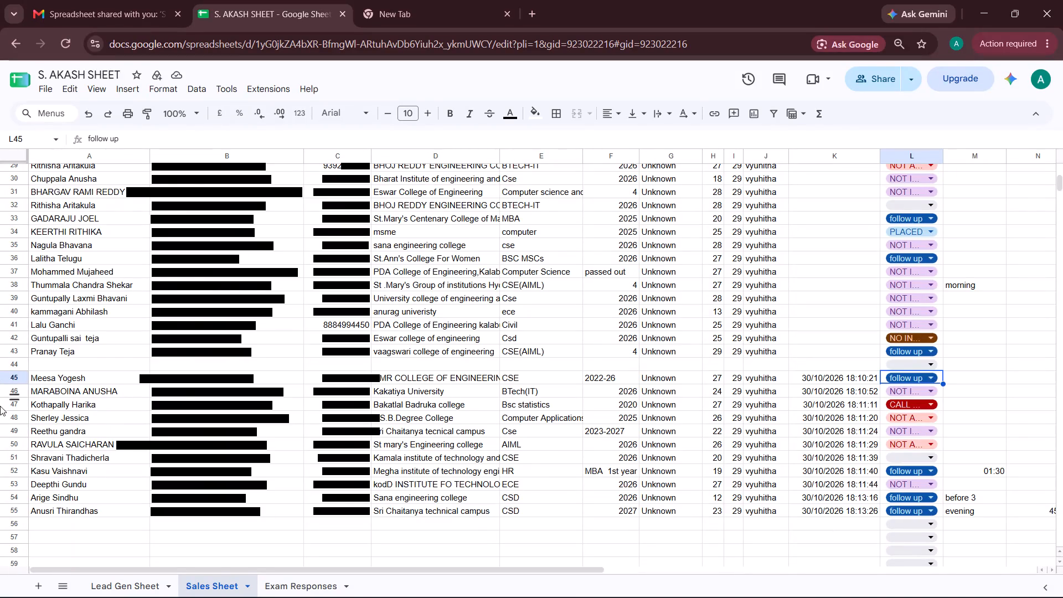
Highlight row 48 of the Sales Sheet to examine that lead's record.
{"action": "left_click", "coordinate": [14, 415]}
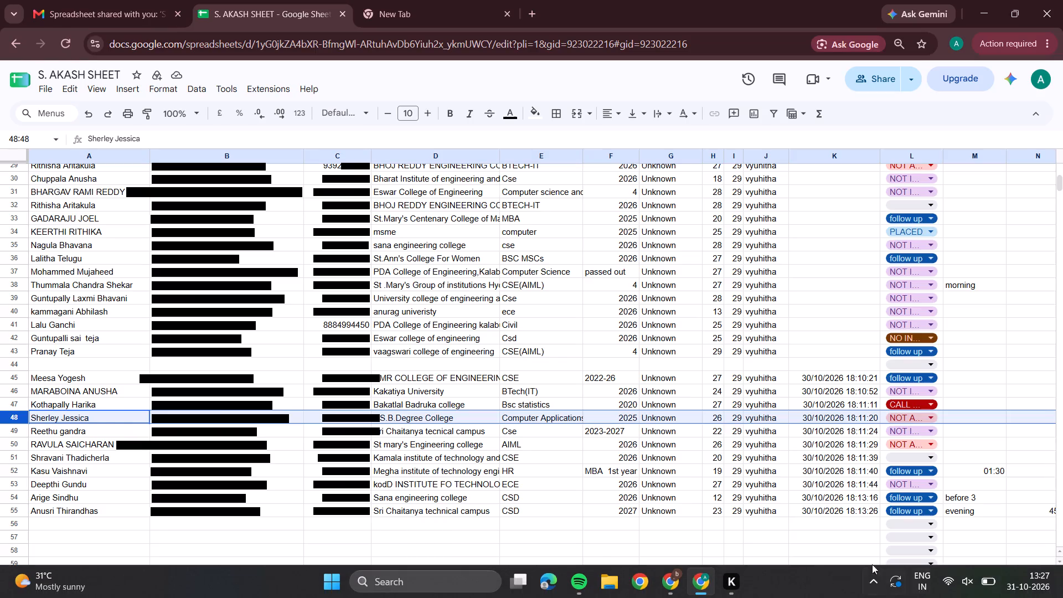
{"action": "left_click", "coordinate": [669, 580]}
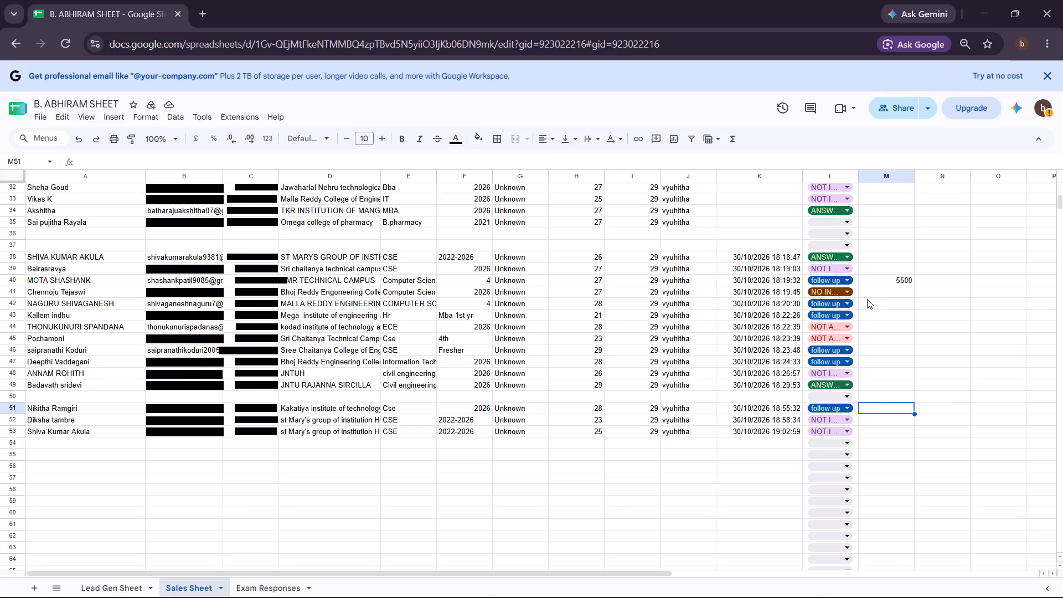
{"action": "left_click", "coordinate": [868, 302]}
{"action": "type", "text": "5500"}
{"action": "key", "text": "Down"}
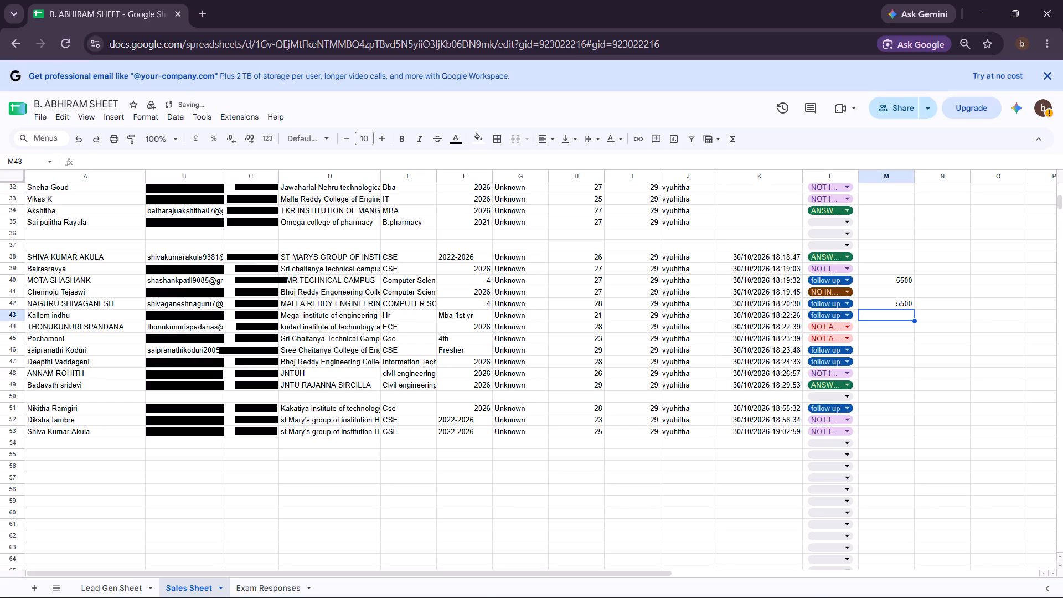
{"action": "type", "text": "5500"}
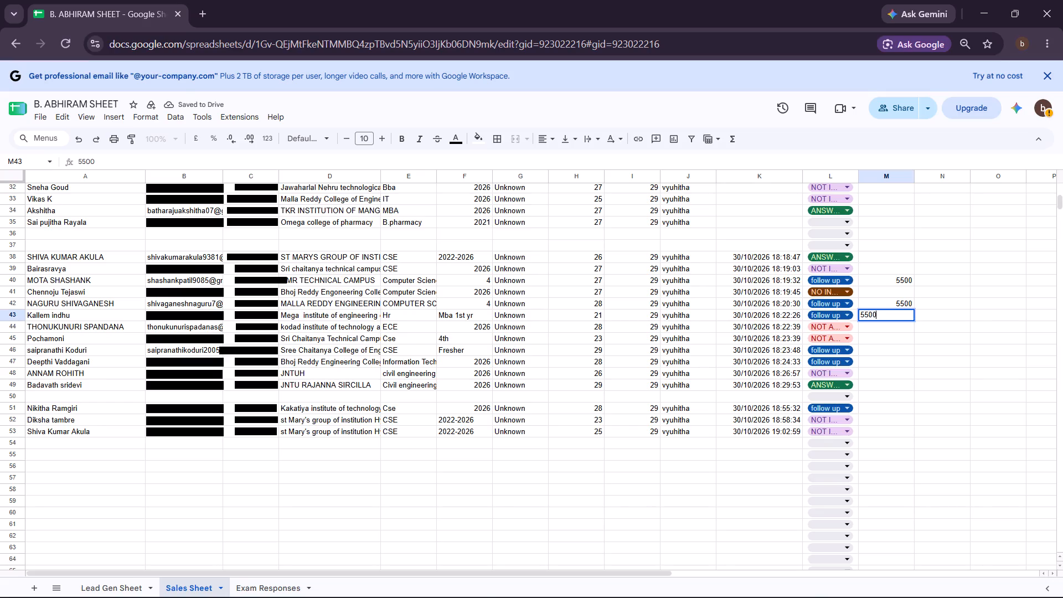
{"action": "key", "text": "Down"}
Enter 5500 in column M for the follow up leads in rows 46, 47 and 51.
{"action": "key", "text": "Down"}
{"action": "key", "text": "Down"}
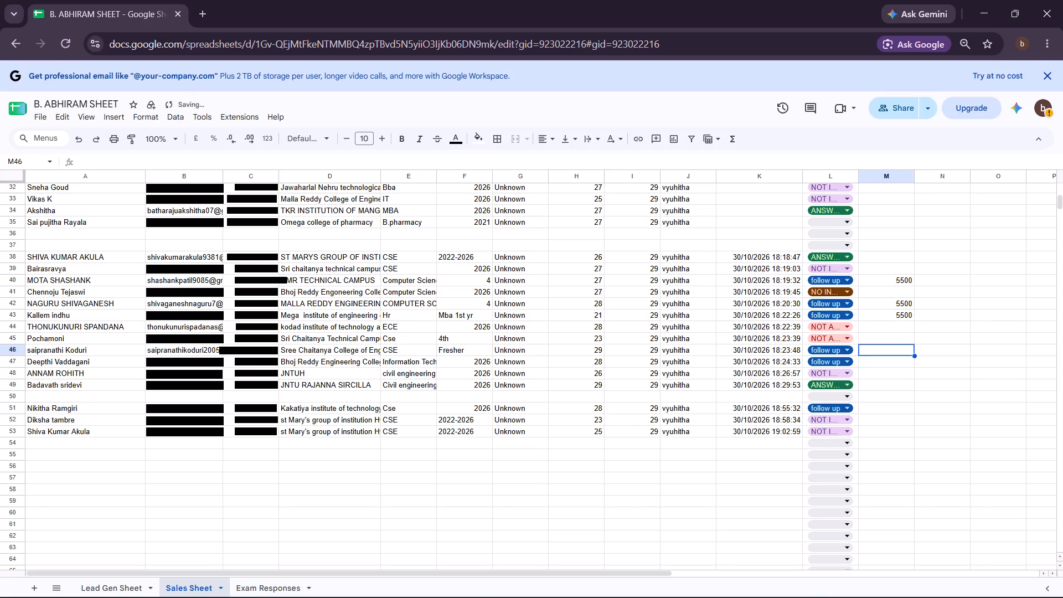
{"action": "key", "text": "6"}
{"action": "key", "text": "BackSpace"}
{"action": "type", "text": "5500"}
{"action": "key", "text": "Down"}
{"action": "type", "text": "5500"}
{"action": "key", "text": "Down"}
{"action": "key", "text": "Down"}
{"action": "key", "text": "Down"}
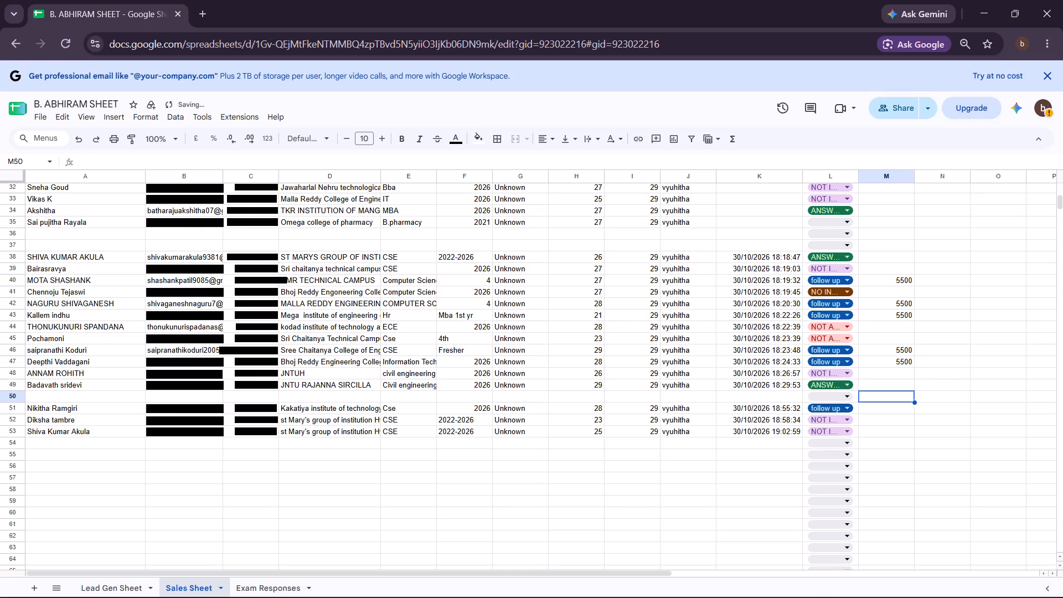
{"action": "key", "text": "Down"}
{"action": "type", "text": "5500"}
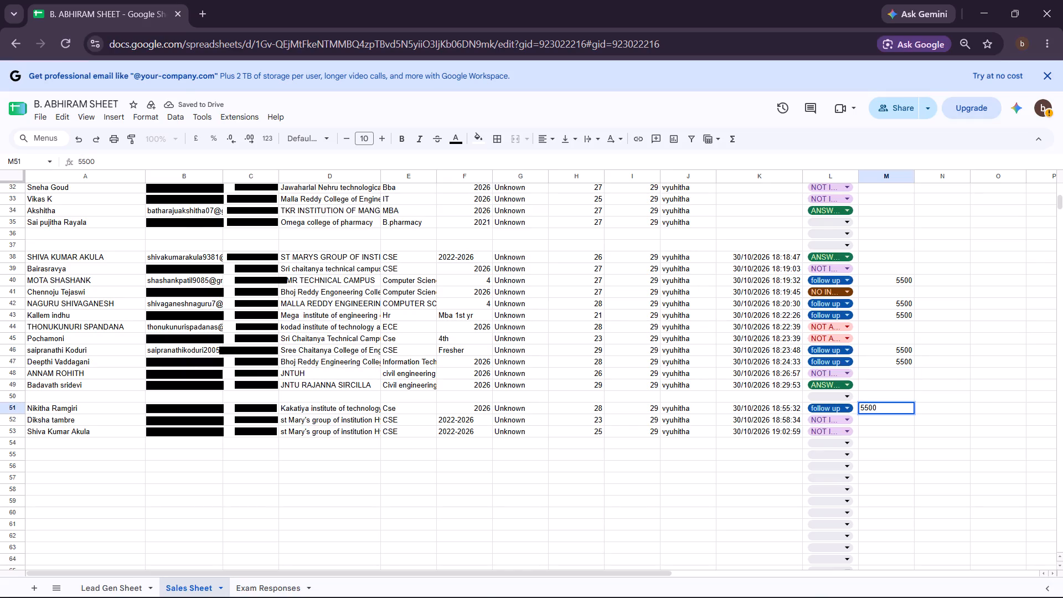
{"action": "key", "text": "Down"}
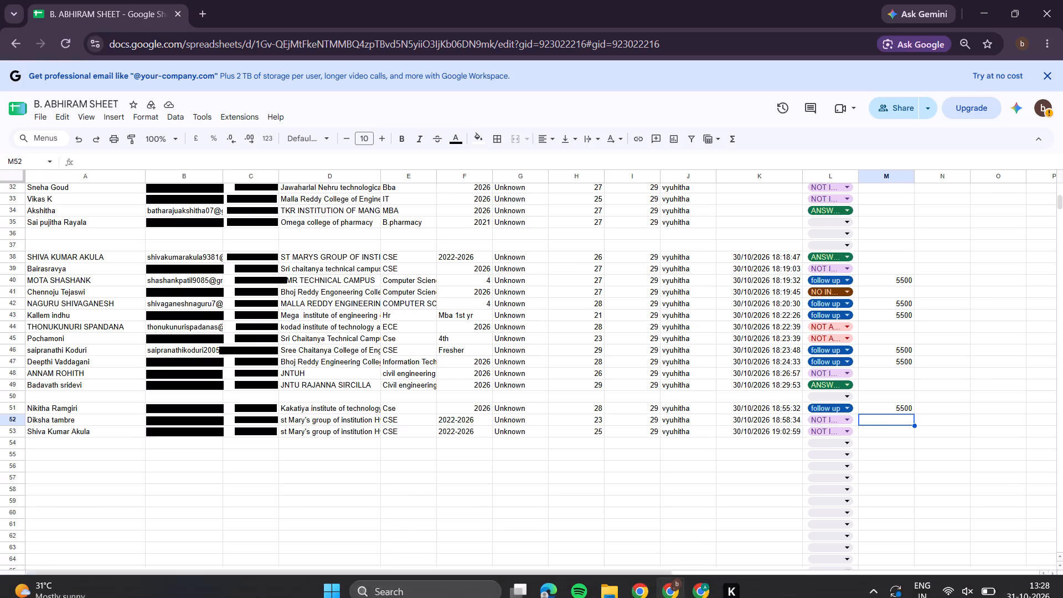
{"action": "left_click", "coordinate": [699, 582]}
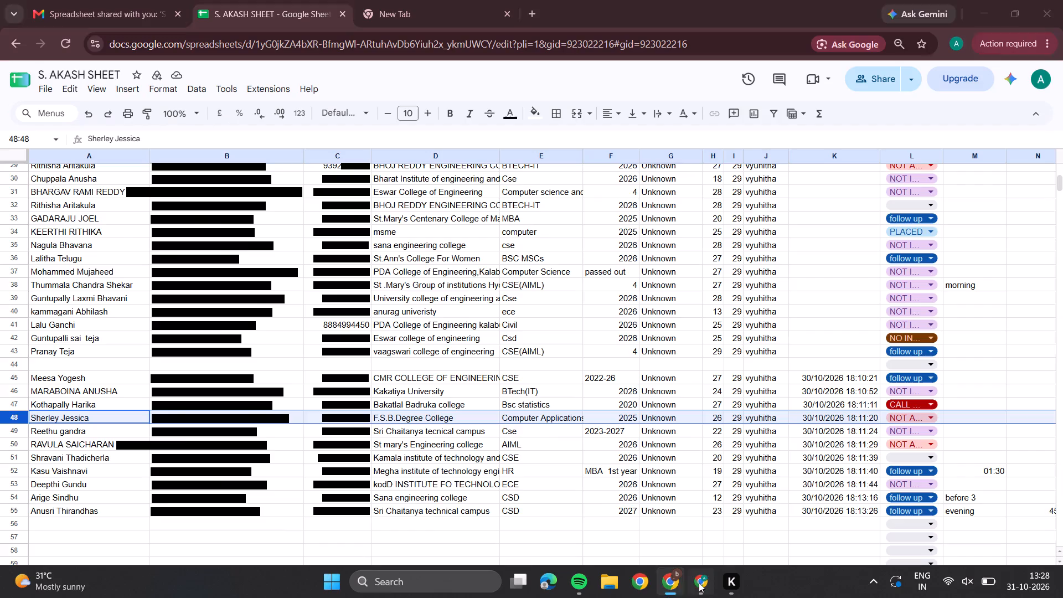
{"action": "left_click", "coordinate": [669, 582]}
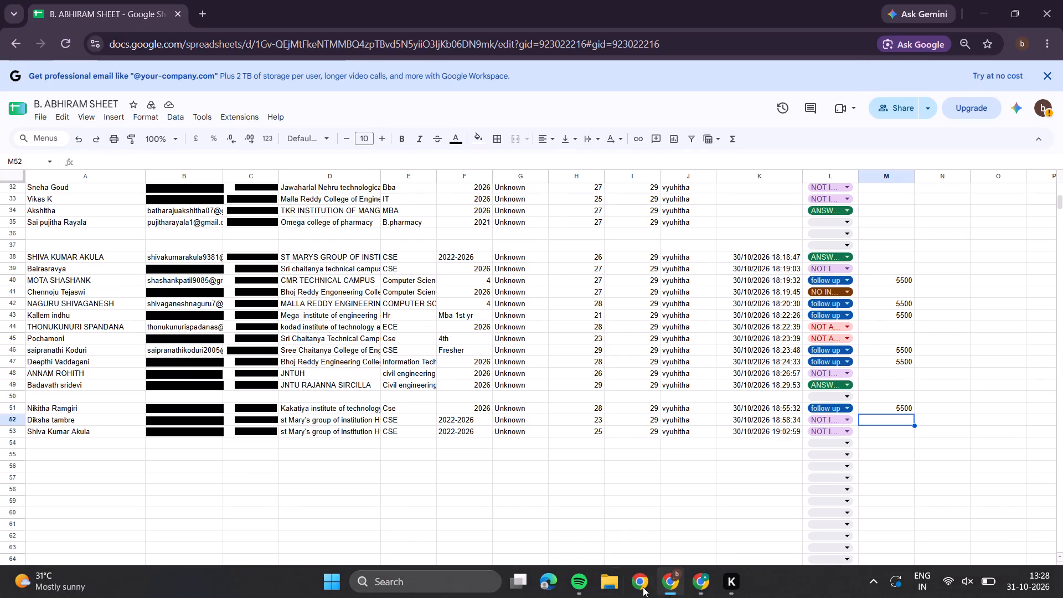
{"action": "left_click", "coordinate": [702, 589]}
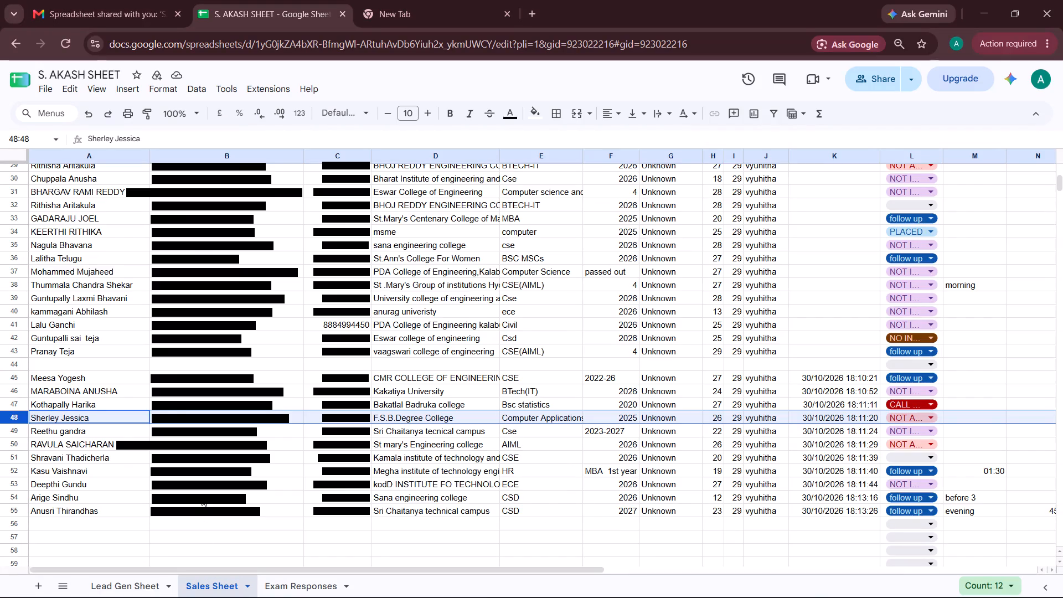
{"action": "scroll", "coordinate": [87, 413], "scroll_direction": "up", "scroll_amount": 1}
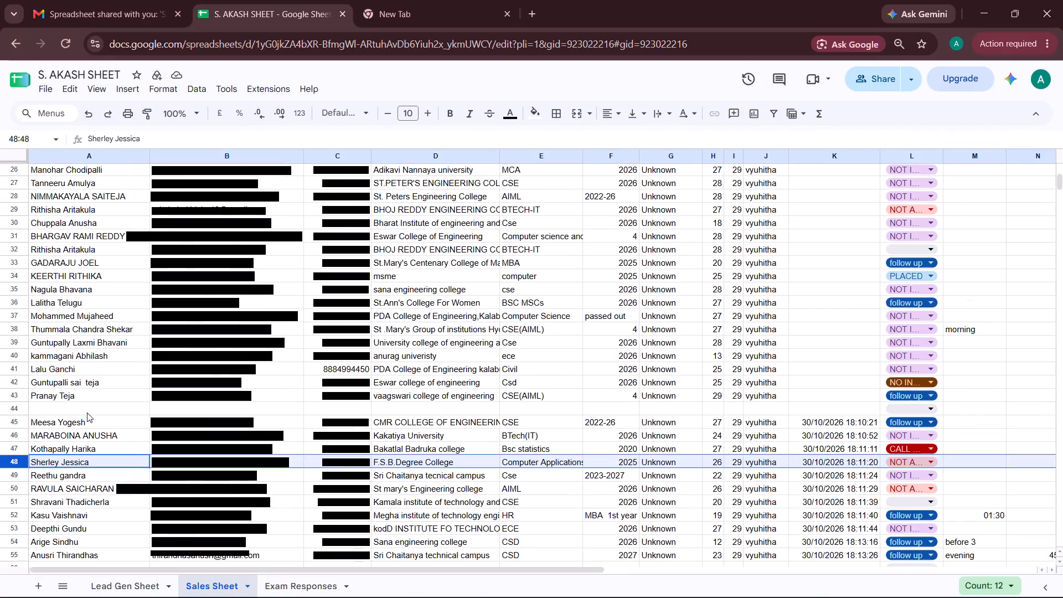
{"action": "scroll", "coordinate": [87, 413], "scroll_direction": "up", "scroll_amount": 1}
{"action": "scroll", "coordinate": [87, 413], "scroll_direction": "down", "scroll_amount": 1}
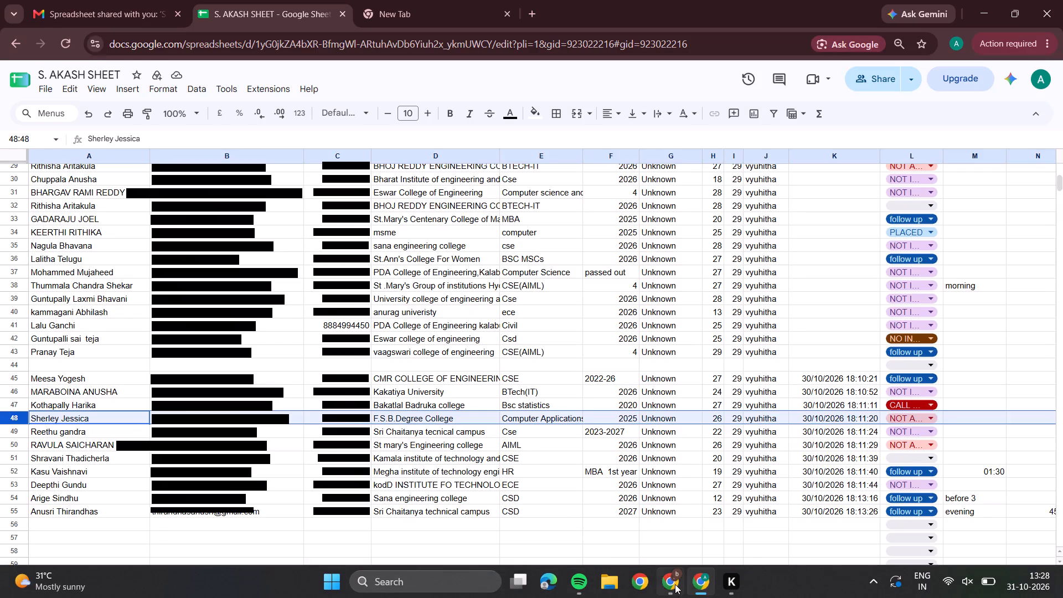
{"action": "left_click", "coordinate": [673, 585]}
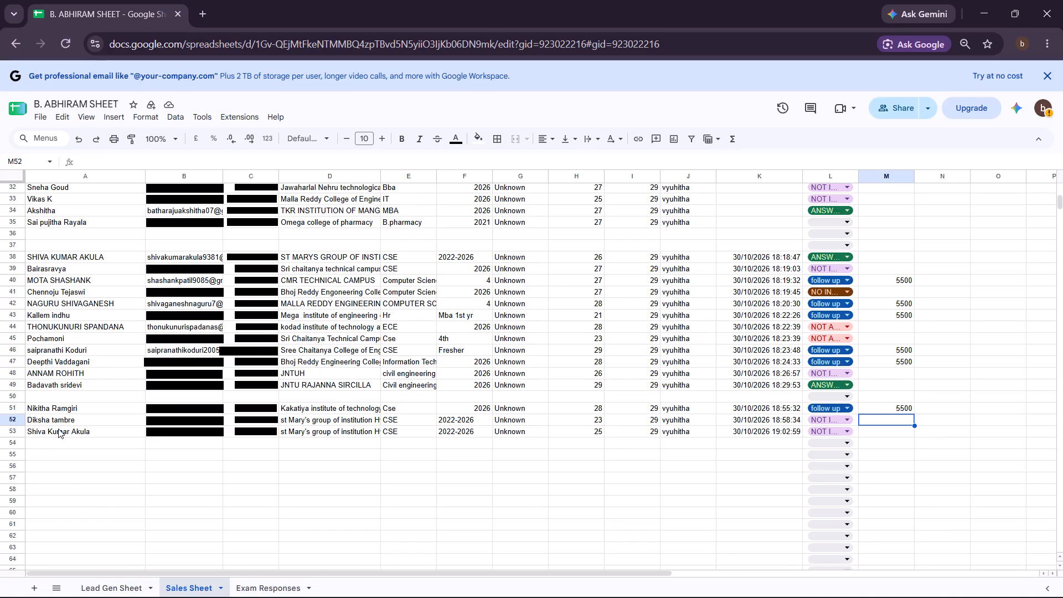
{"action": "left_click", "coordinate": [20, 384]}
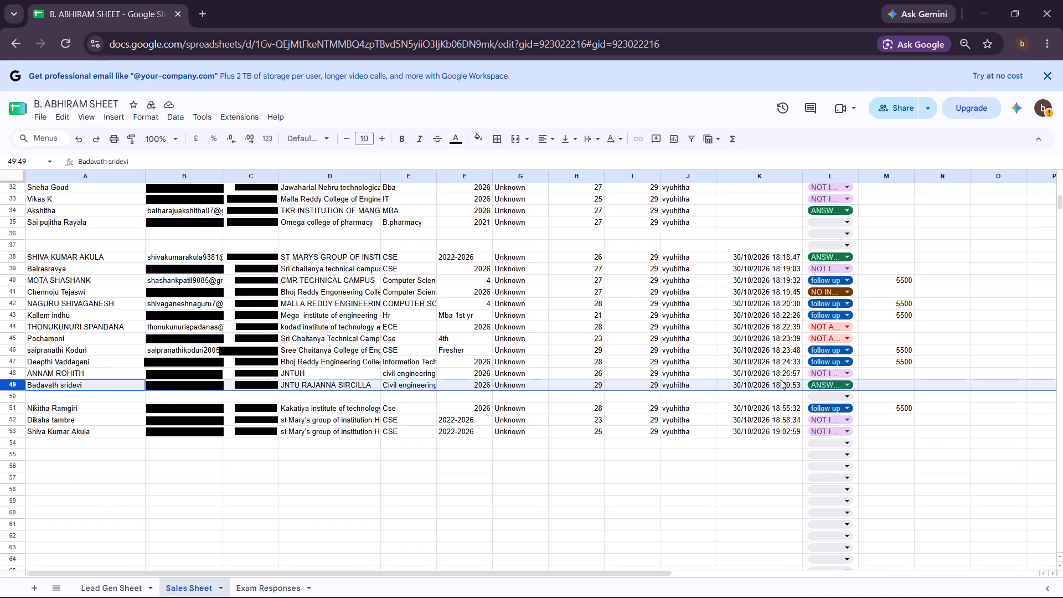
{"action": "left_click", "coordinate": [828, 385]}
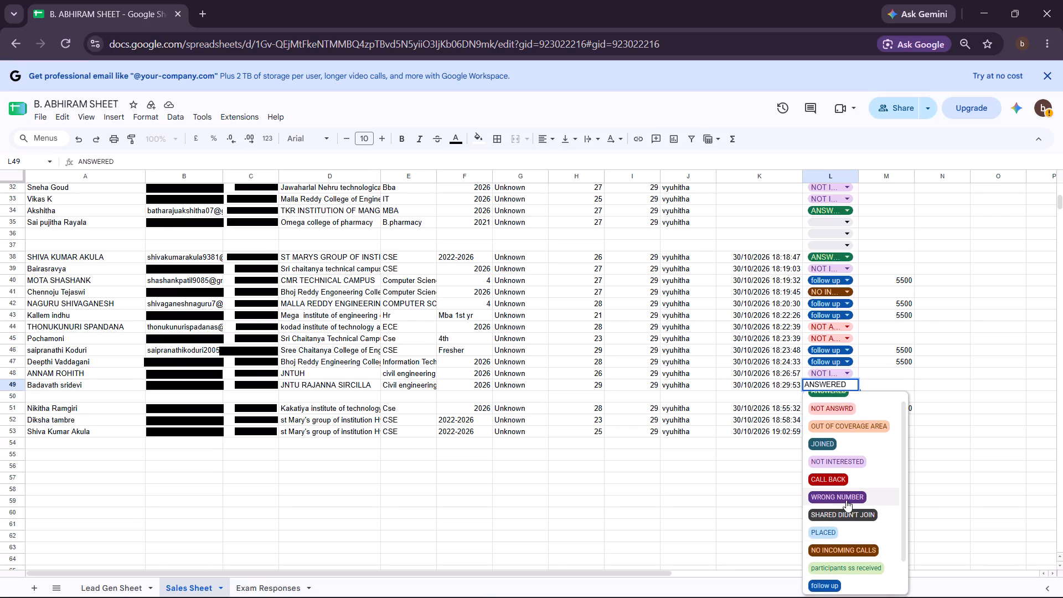
{"action": "left_click", "coordinate": [899, 382]}
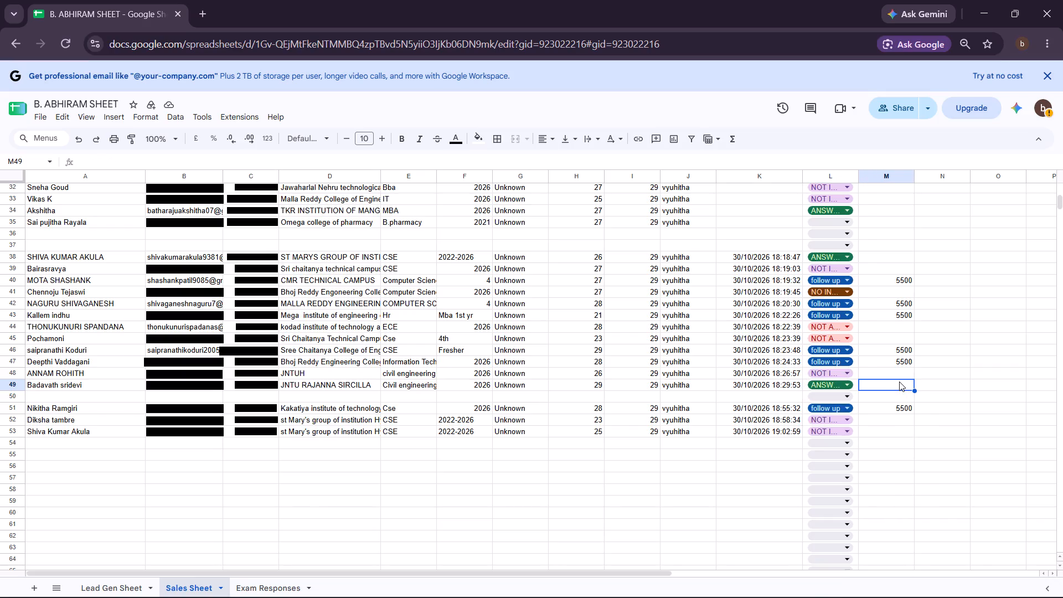
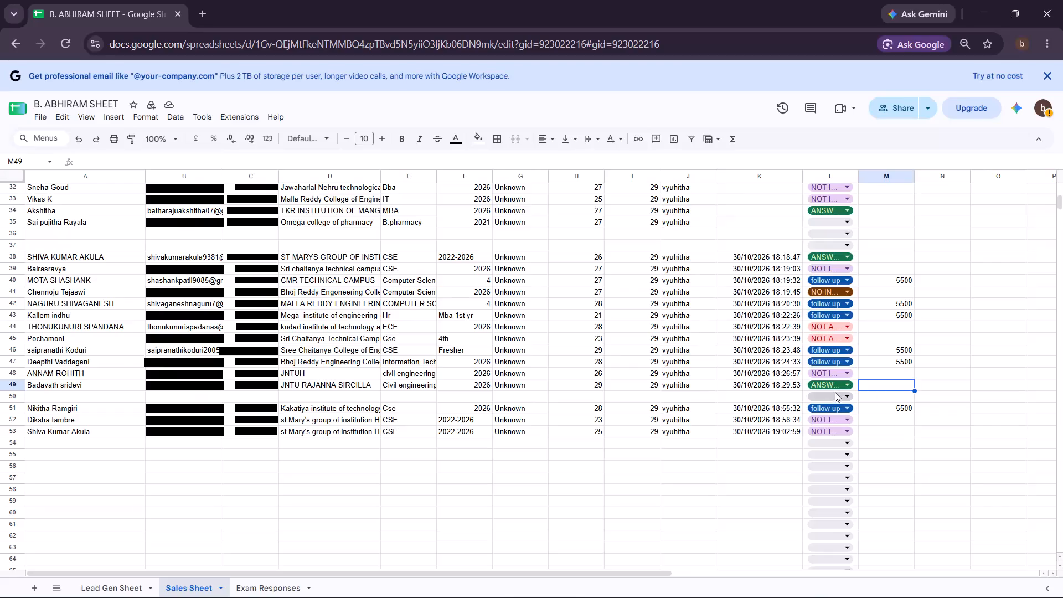
Set the call outcome of the lead in row 49 to NOT INTERESTED.
{"action": "left_click", "coordinate": [834, 384]}
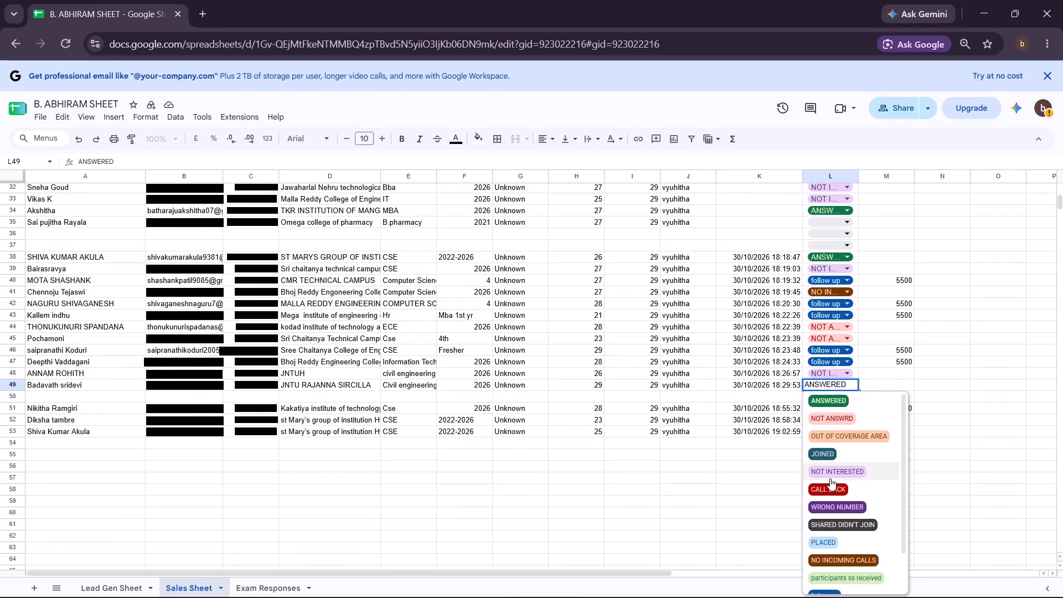
{"action": "left_click", "coordinate": [832, 471]}
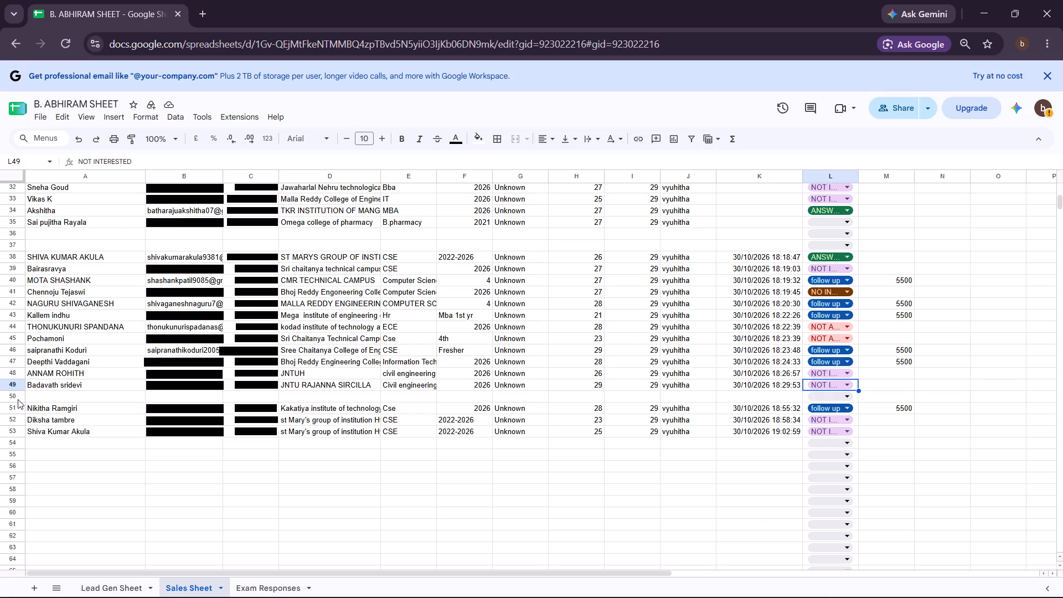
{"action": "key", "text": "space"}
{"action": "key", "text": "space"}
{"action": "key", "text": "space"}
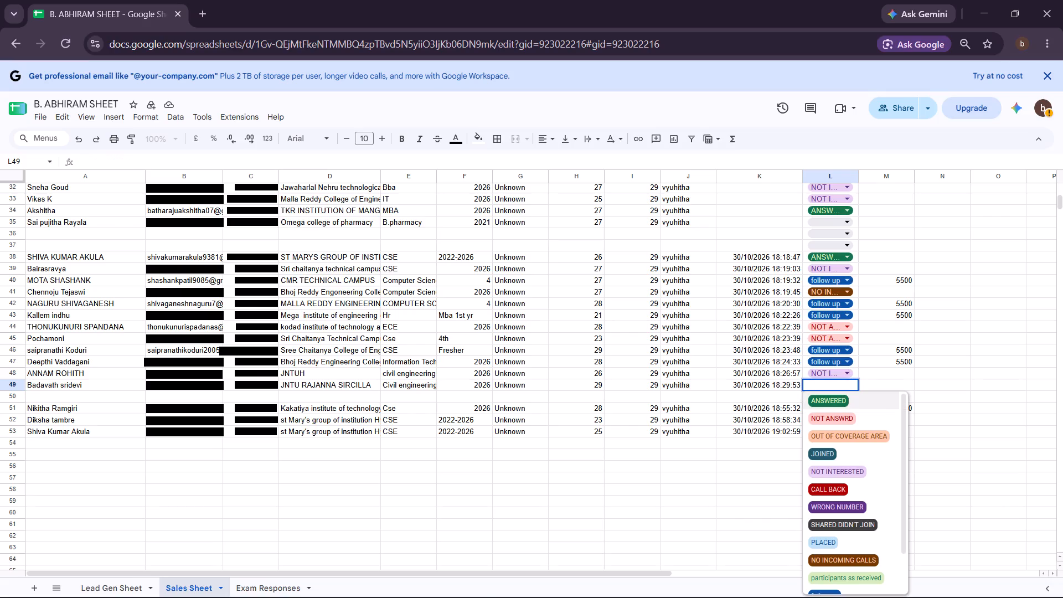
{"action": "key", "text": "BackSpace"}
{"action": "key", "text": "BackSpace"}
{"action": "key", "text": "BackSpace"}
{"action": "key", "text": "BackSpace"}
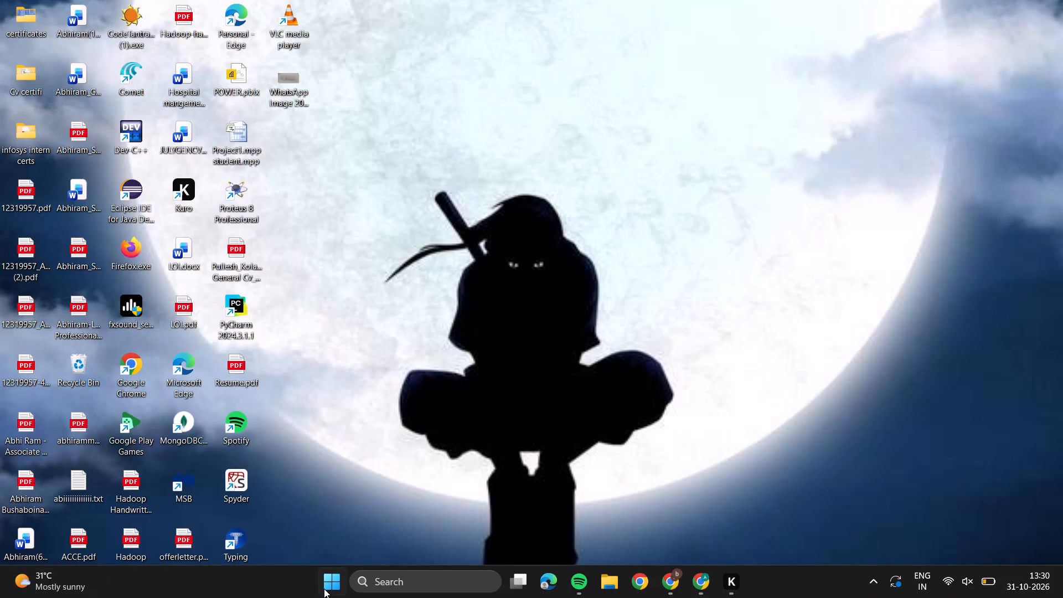
Leave the spreadsheet for the Windows desktop and bring up the Start overview of pinned apps.
{"action": "left_click", "coordinate": [329, 588]}
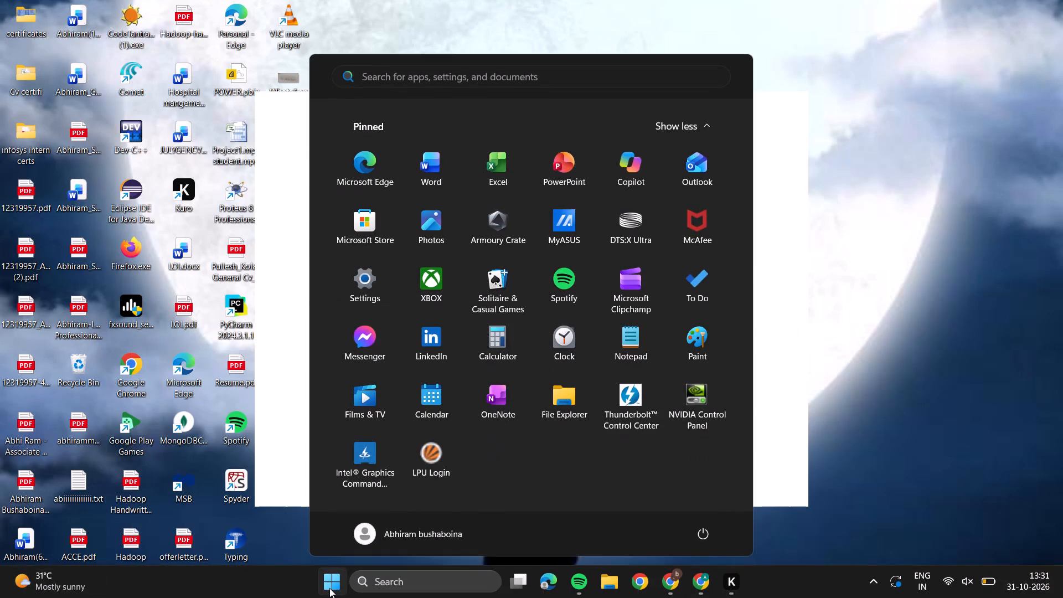